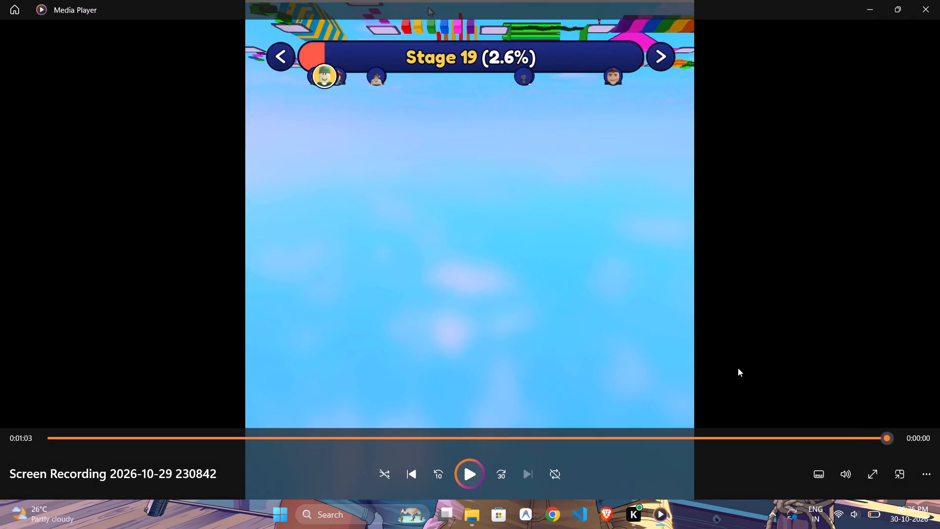
# Close the screen recording's playback window to return to the Screen Recordings folder.
pyautogui.click(939, 0)
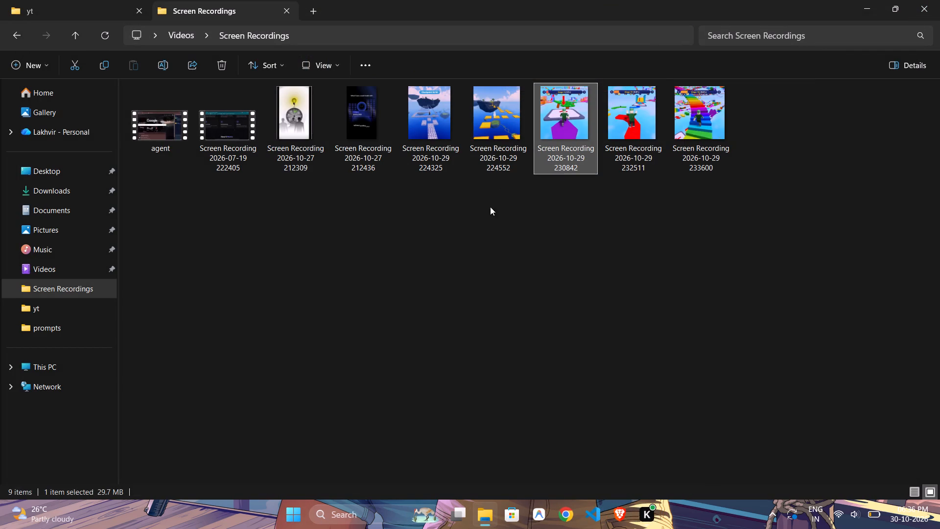
pyautogui.moveTo(490, 226); pyautogui.dragTo(448, 148)
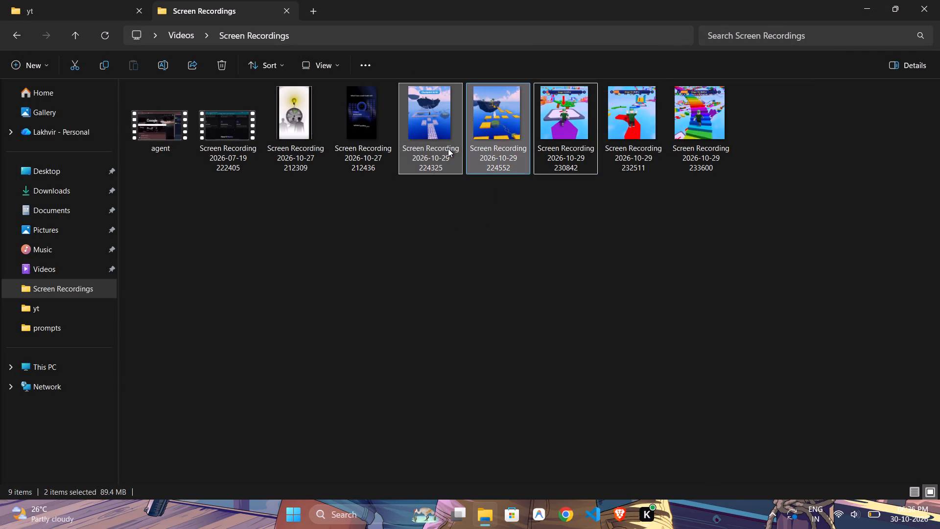
pyautogui.press('Delete')
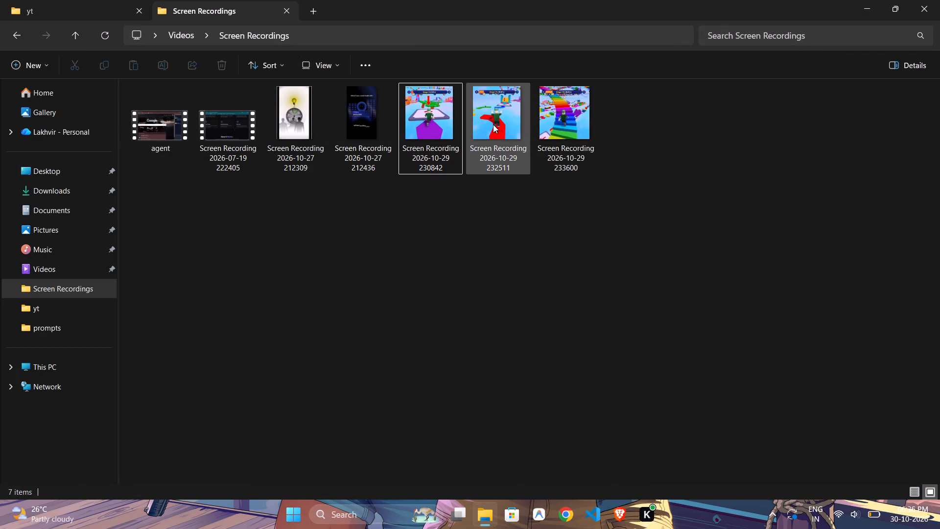
pyautogui.click(493, 124)
pyautogui.click(538, 129)
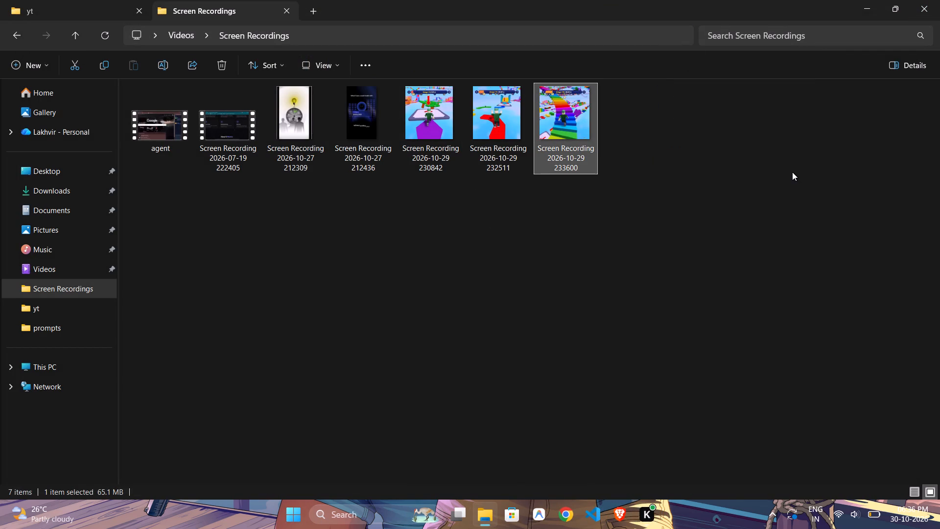
pyautogui.click(434, 113)
pyautogui.rightClick(434, 113)
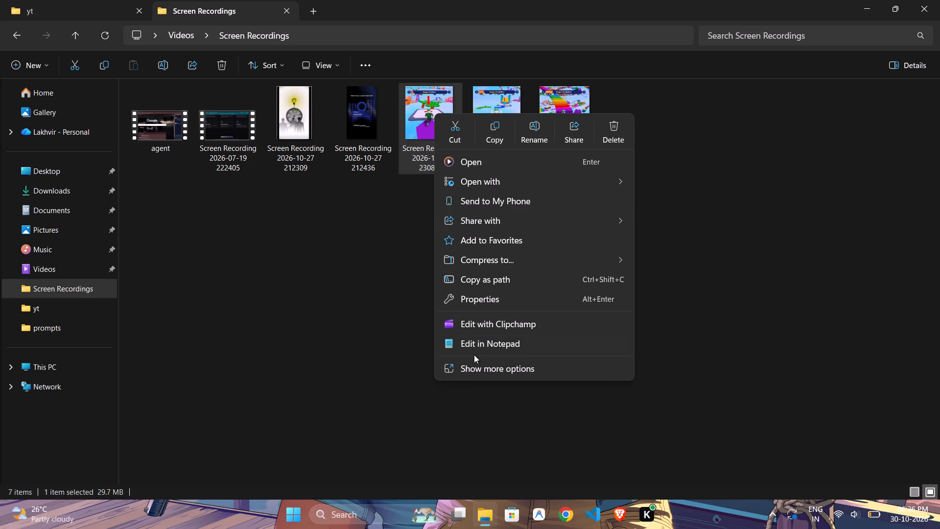
pyautogui.click(516, 328)
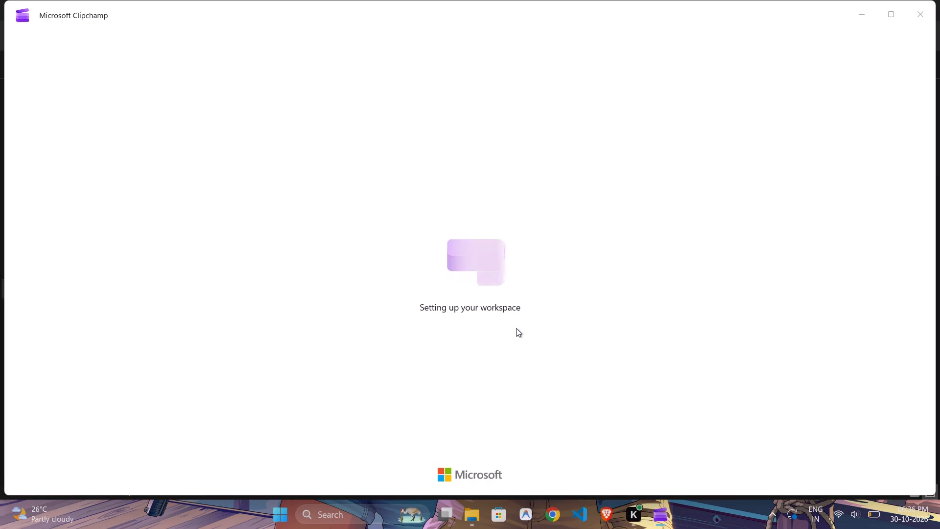
pyautogui.click(882, 20)
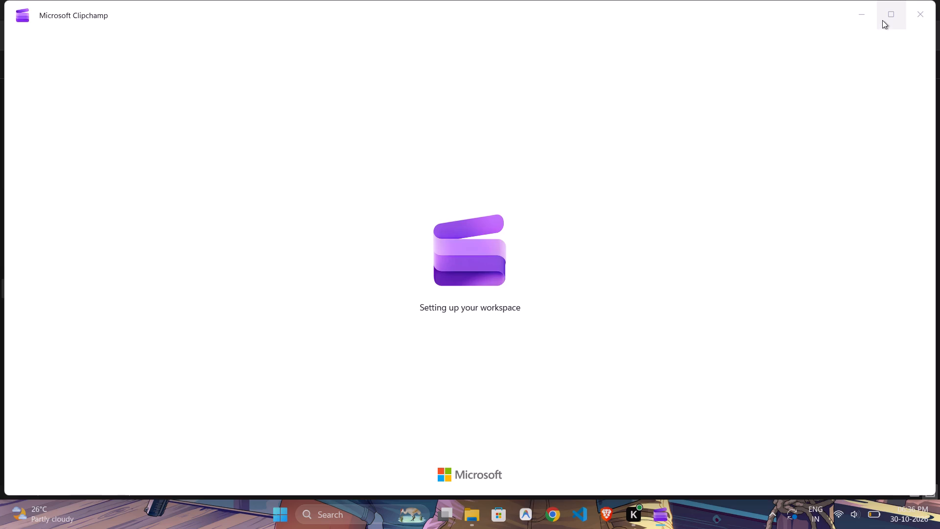
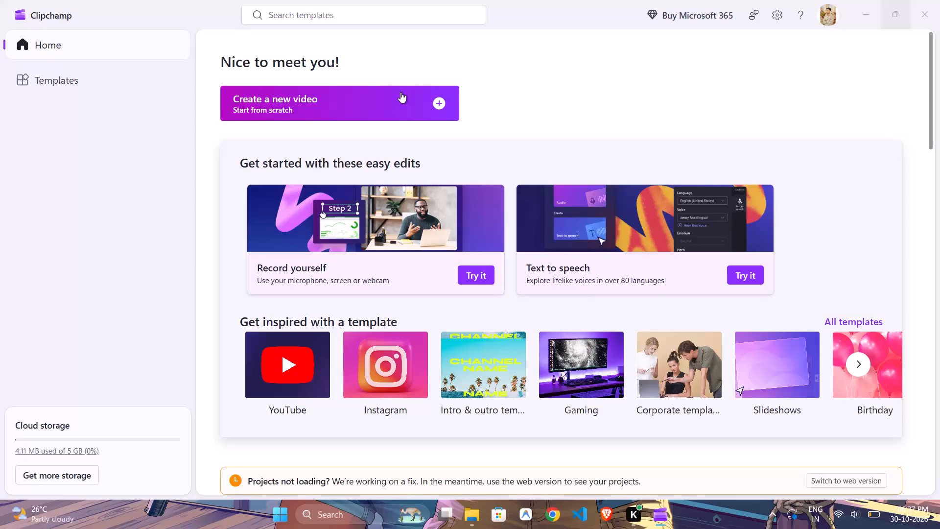
# Create a new video project from scratch.
pyautogui.click(400, 92)
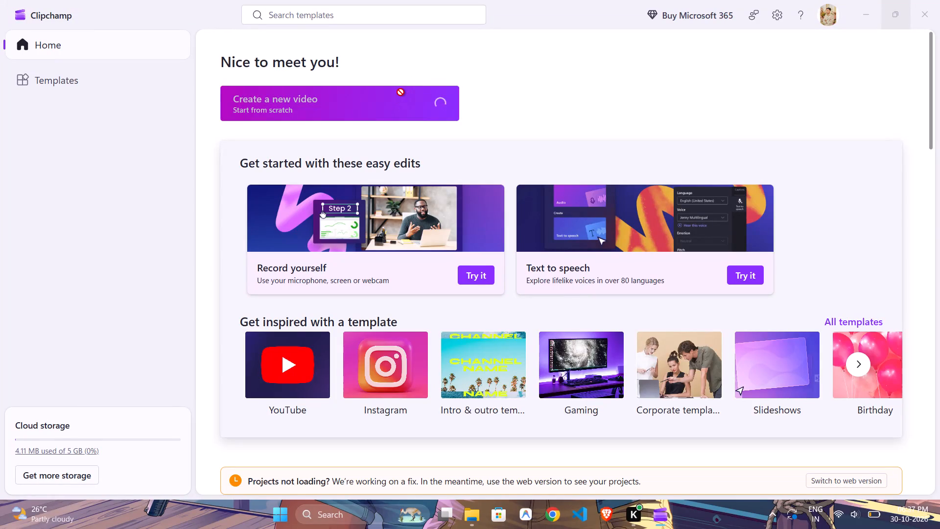
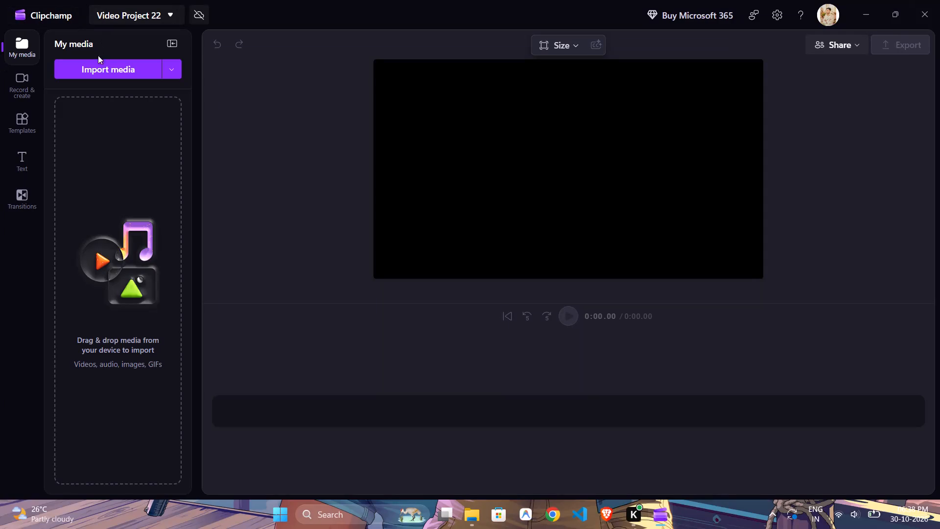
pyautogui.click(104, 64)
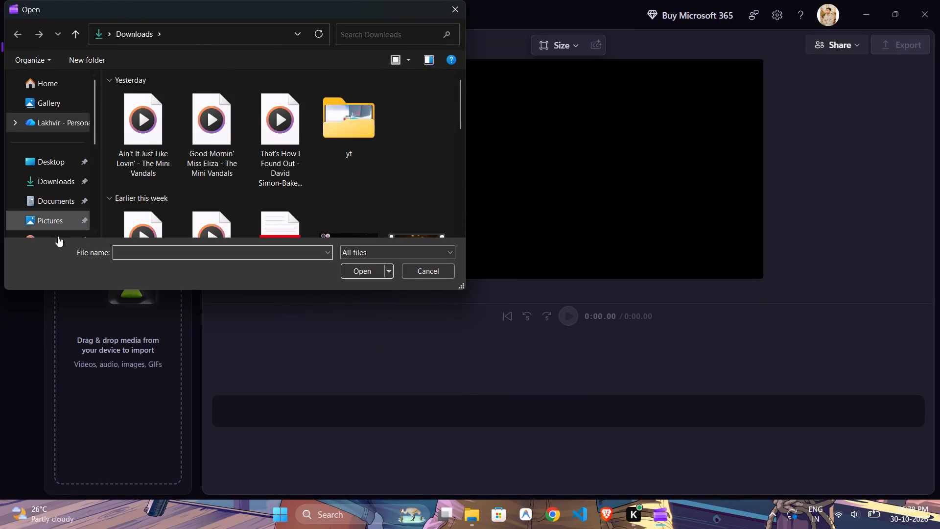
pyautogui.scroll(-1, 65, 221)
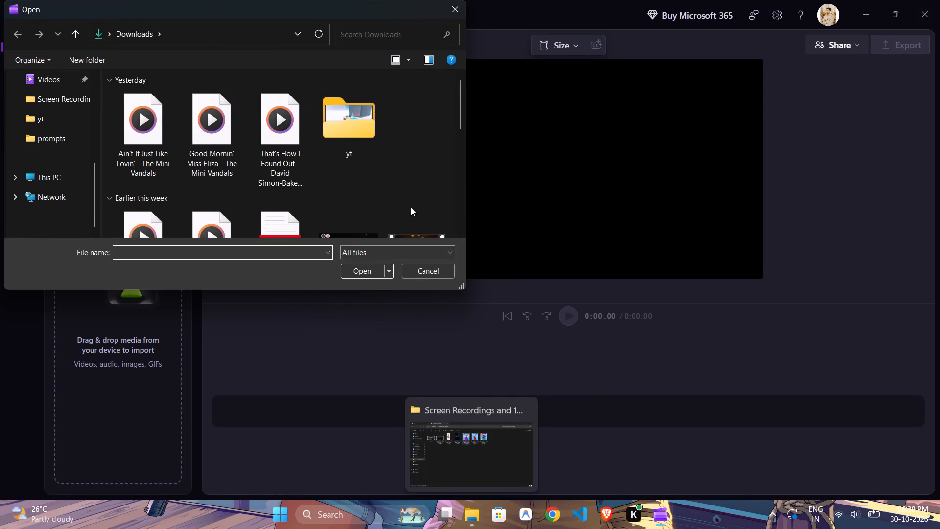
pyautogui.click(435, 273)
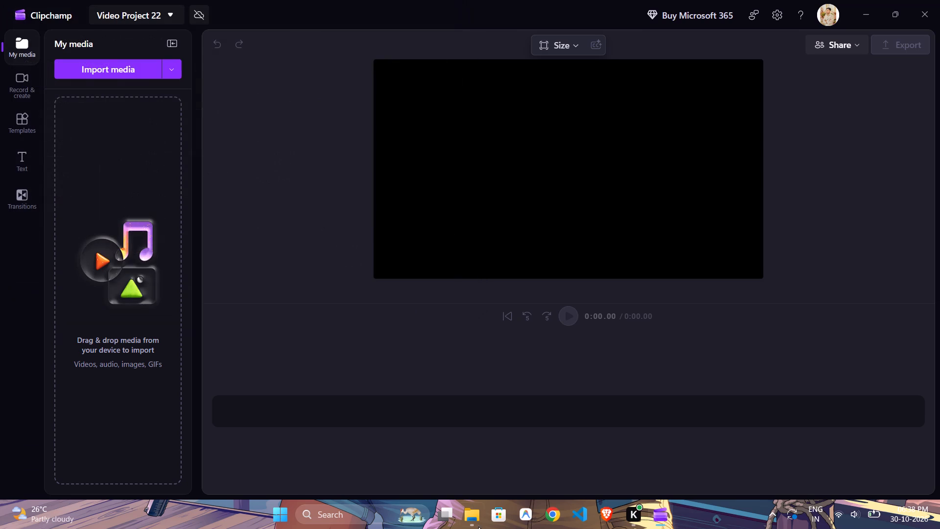
pyautogui.click(471, 513)
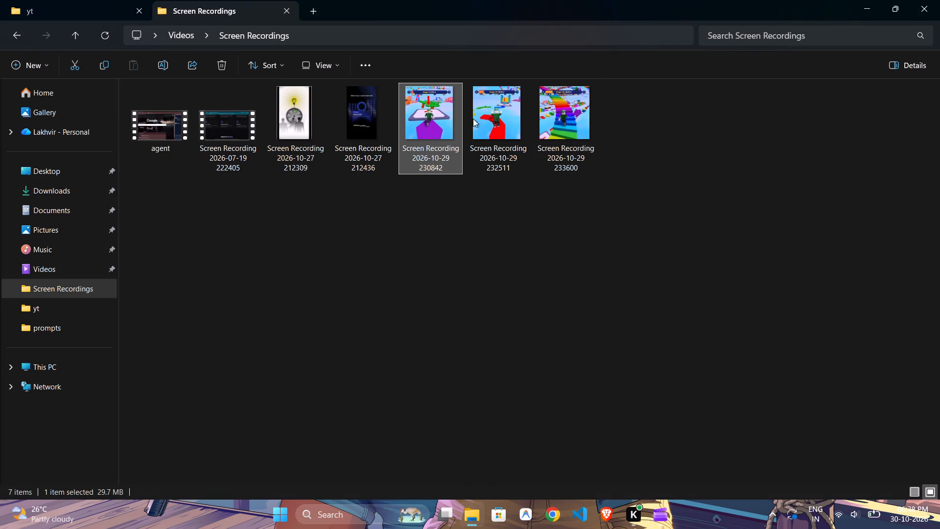
pyautogui.click(450, 126)
pyautogui.moveTo(435, 120); pyautogui.dragTo(478, 166)
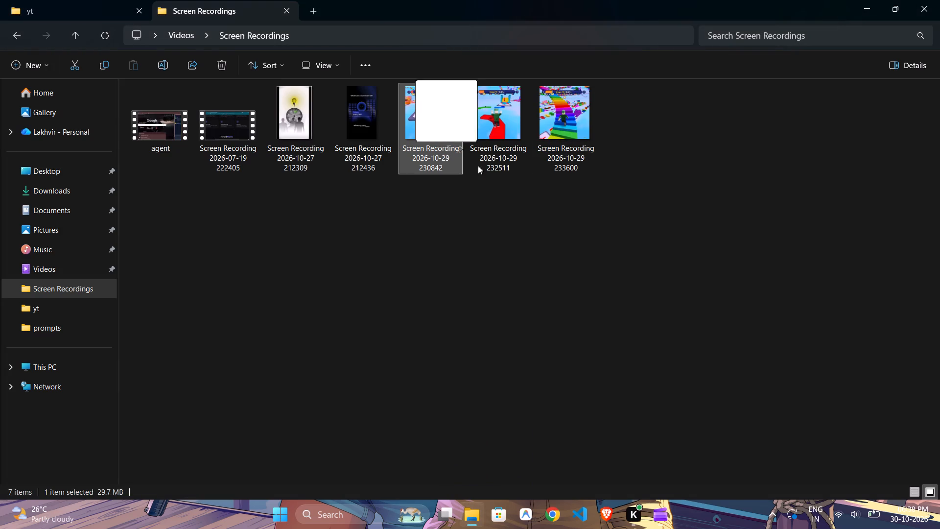
pyautogui.moveTo(478, 166); pyautogui.dragTo(667, 508)
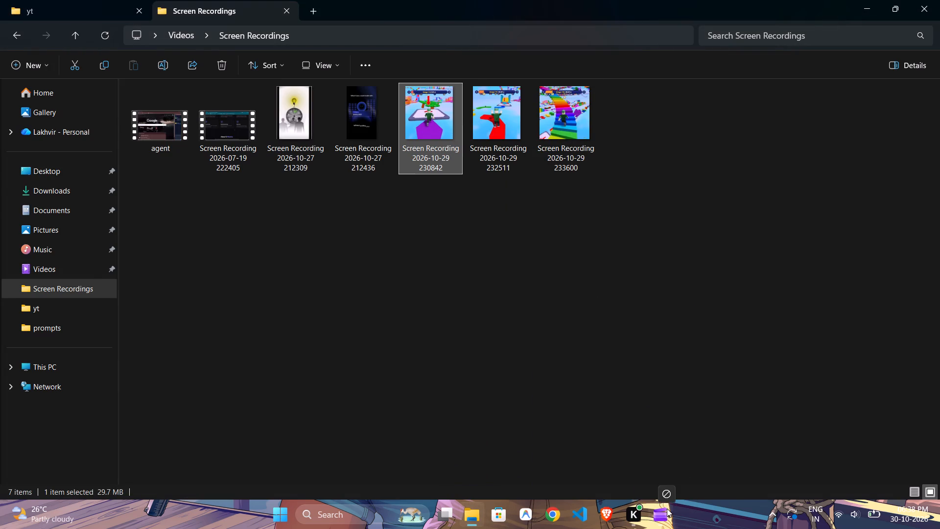
pyautogui.moveTo(667, 508); pyautogui.dragTo(148, 310)
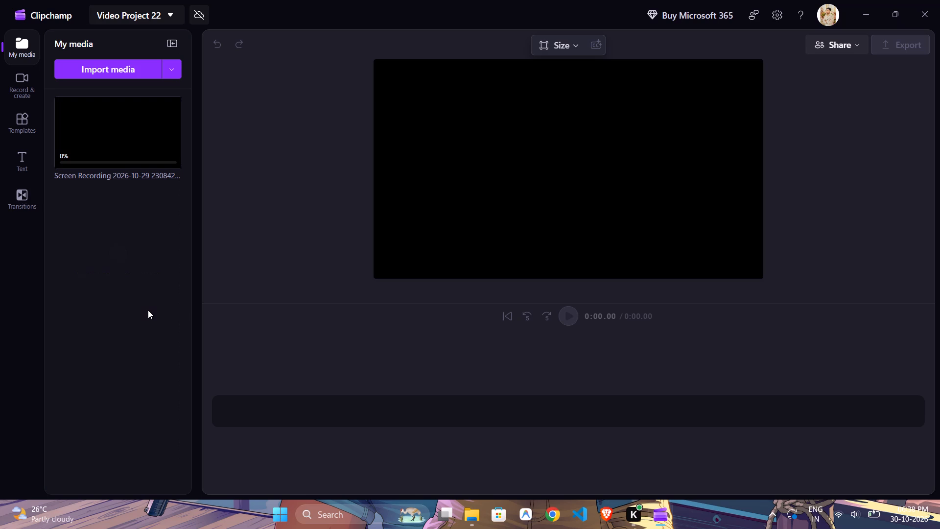
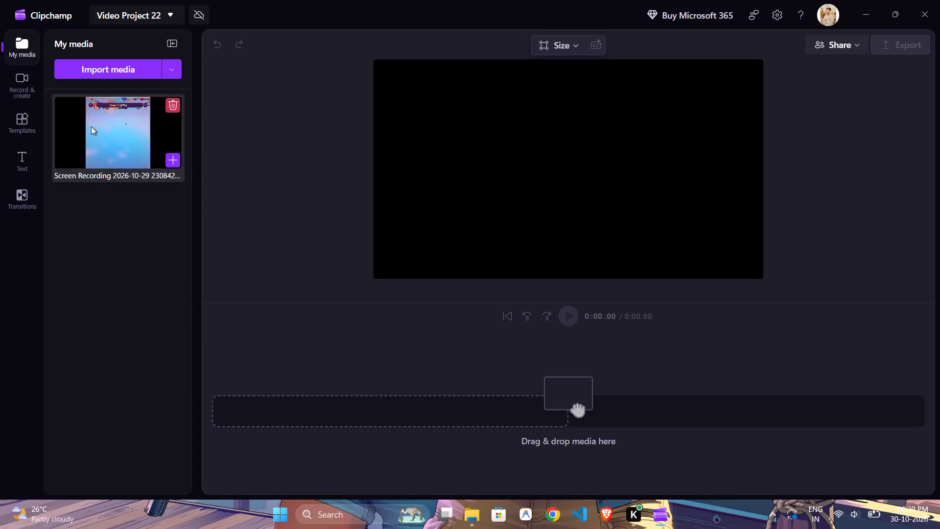
pyautogui.moveTo(91, 126); pyautogui.dragTo(144, 141)
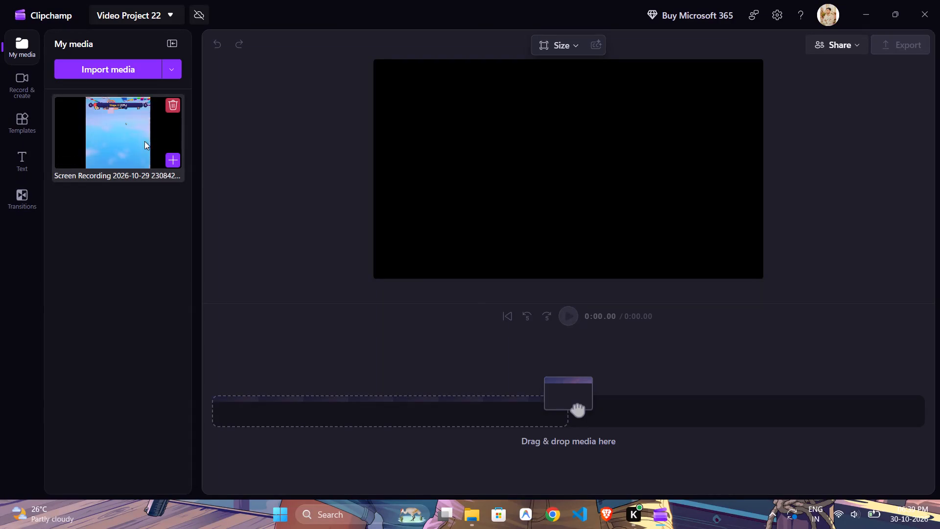
pyautogui.moveTo(144, 141); pyautogui.dragTo(379, 423)
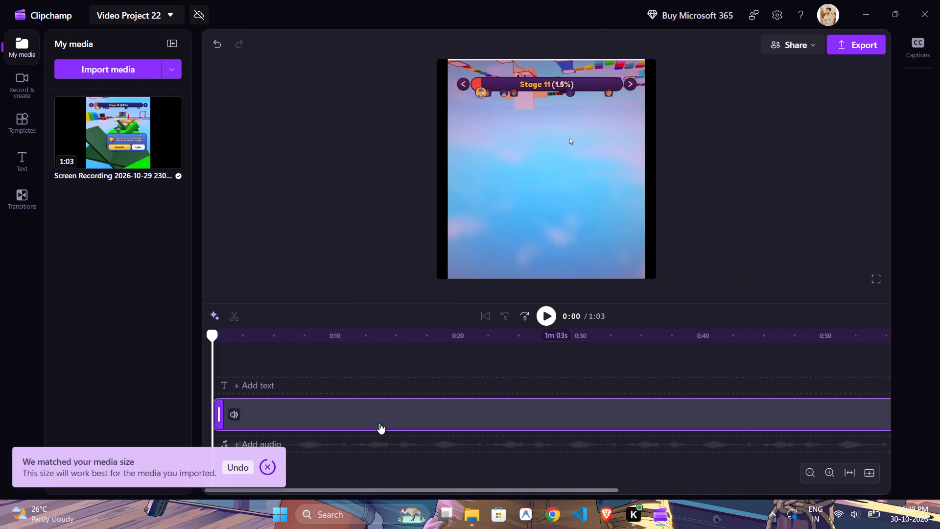
pyautogui.keyDown('ctrl'); pyautogui.scroll(-8, 379, 423); pyautogui.keyUp('ctrl')
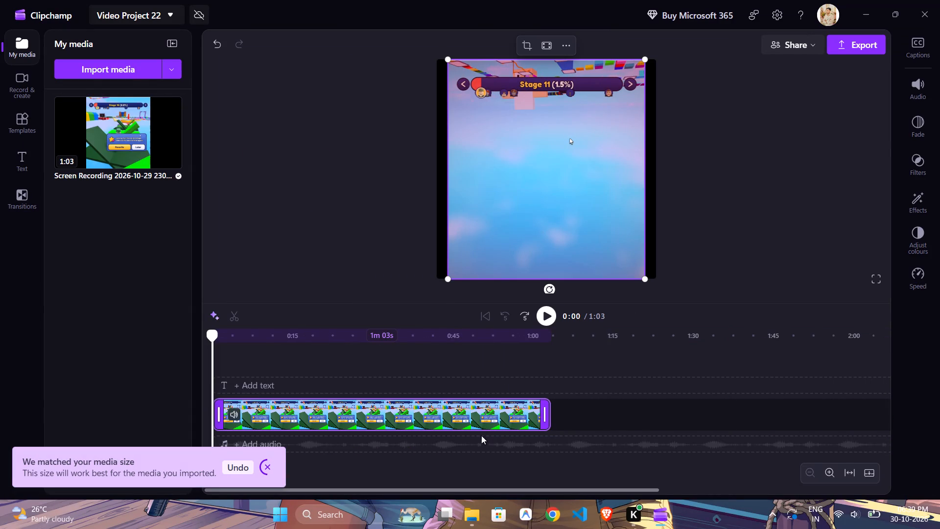
# Mute the recording clip's audio to 0% volume and move the playhead back to near the clip's start.
pyautogui.click(479, 450)
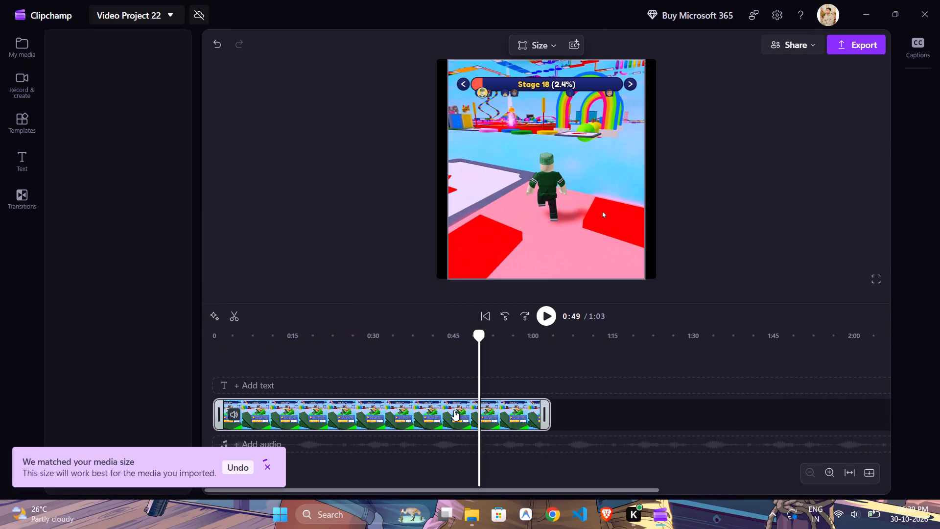
pyautogui.click(454, 410)
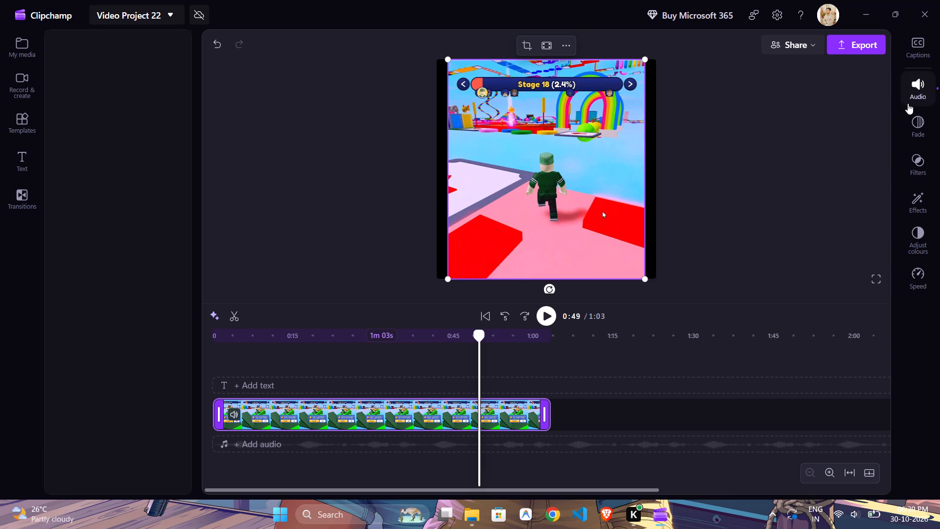
pyautogui.click(911, 94)
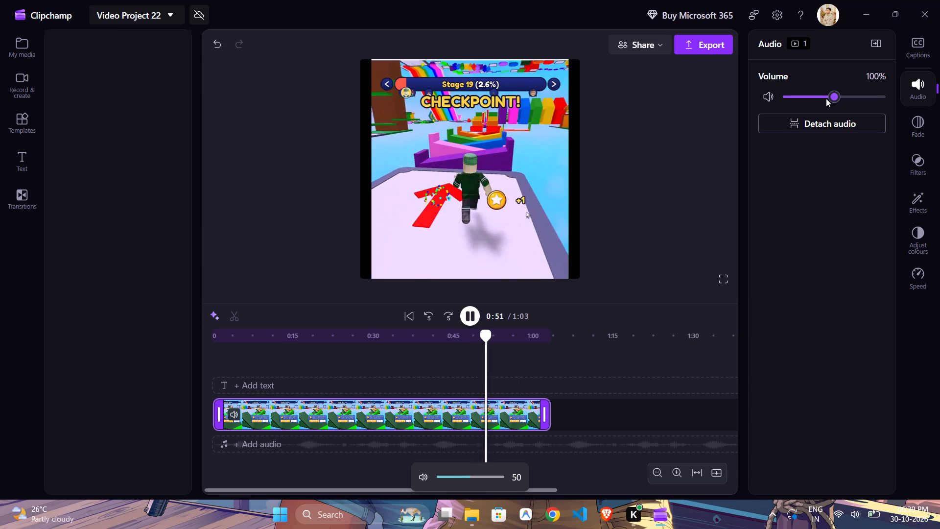
pyautogui.click(772, 95)
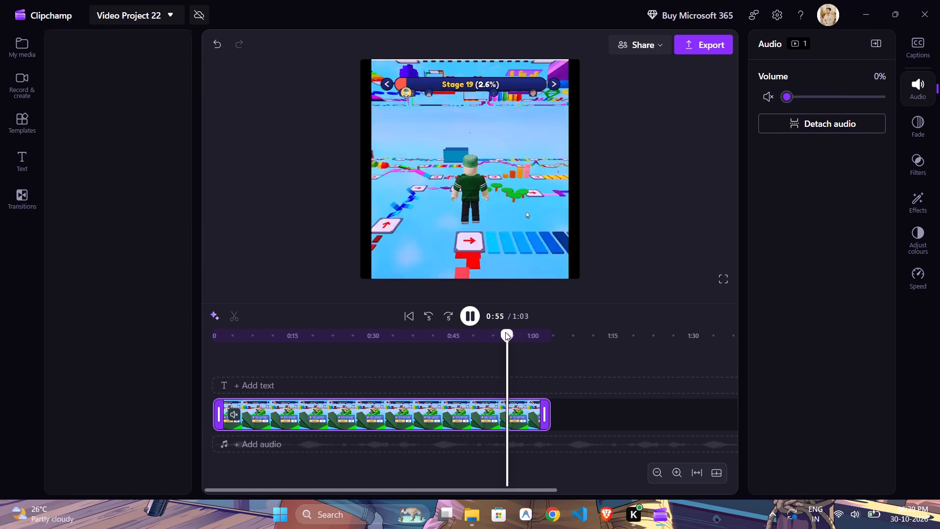
pyautogui.moveTo(505, 332); pyautogui.dragTo(224, 346)
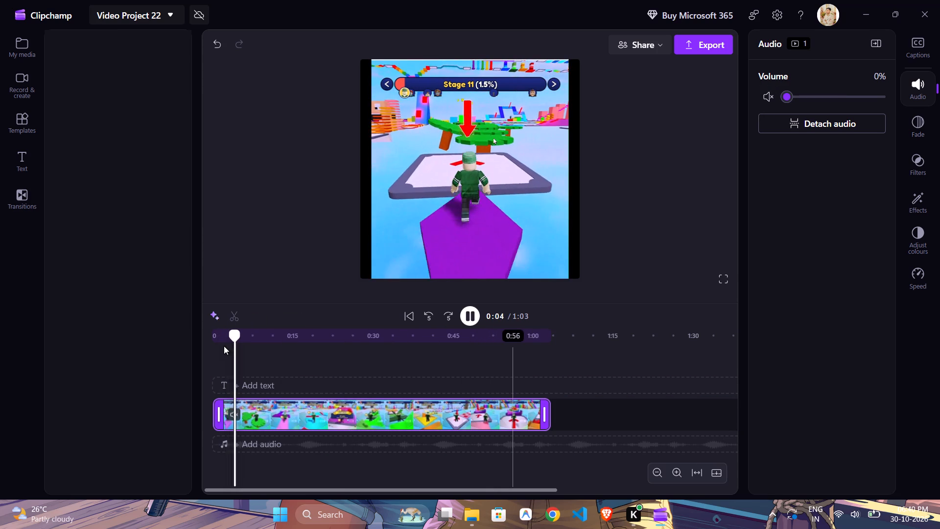
# Switch to File Explorer and open the Downloads folder in a new tab.
pyautogui.click(469, 518)
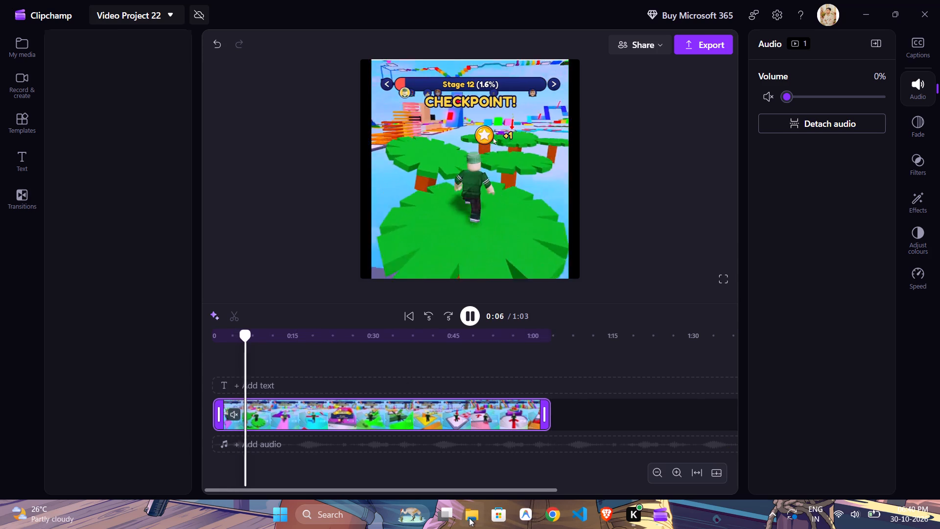
pyautogui.click(73, 12)
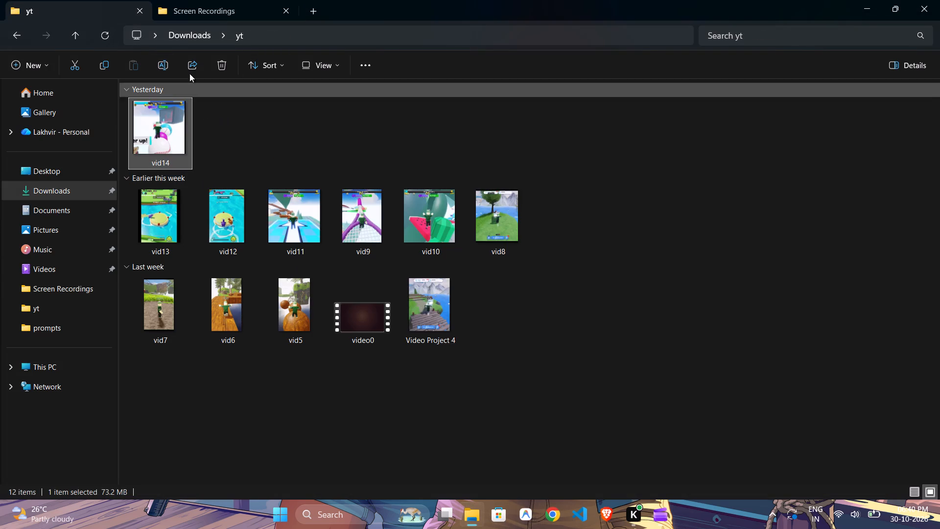
pyautogui.click(312, 7)
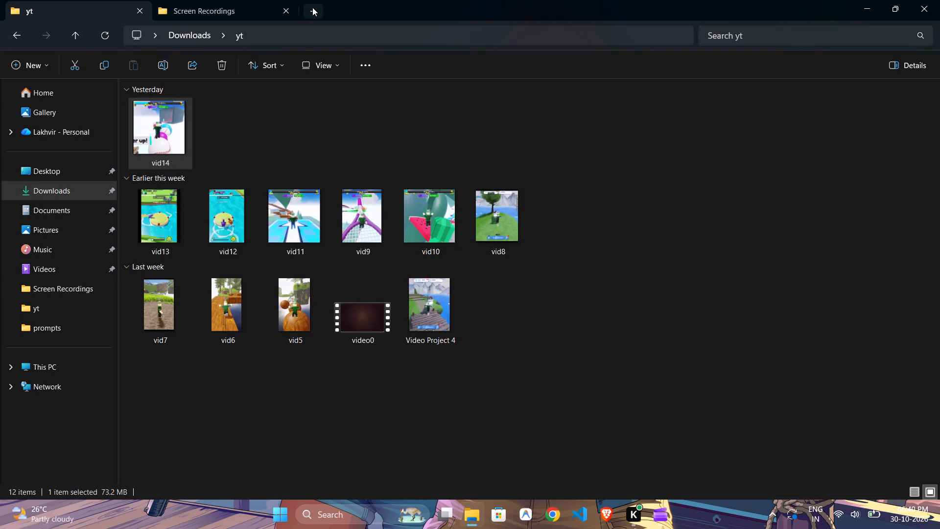
pyautogui.click(51, 189)
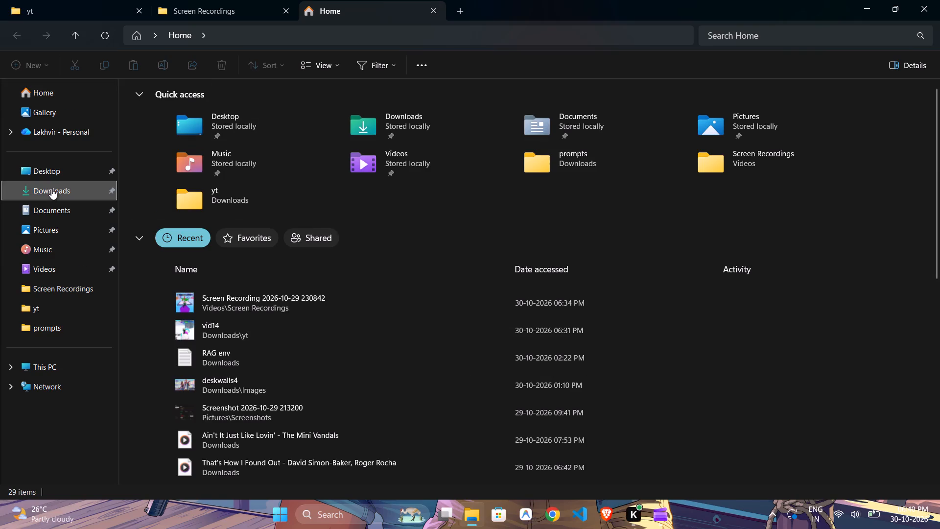
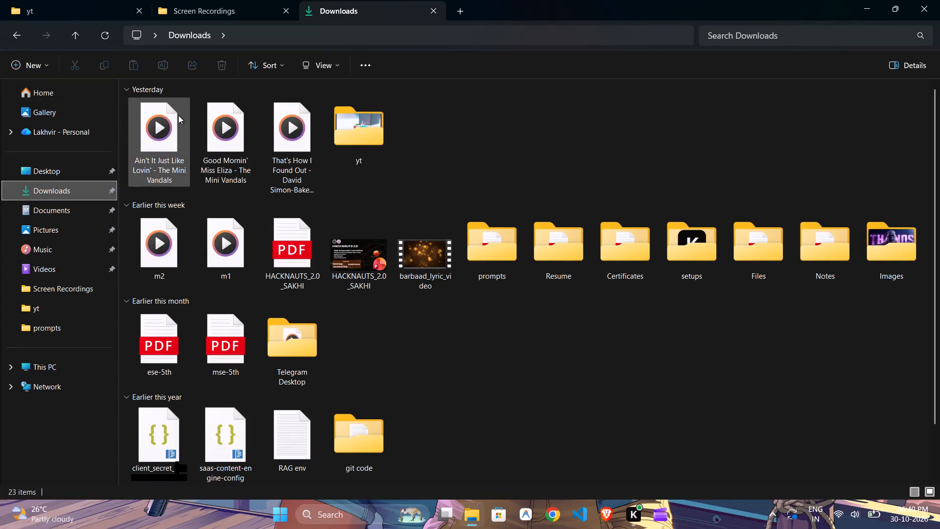
# Add the Ain't It Just Like Lovin' - The Mini Vandals audio file from Downloads to the Clipchamp timeline as an audio track.
pyautogui.click(189, 125)
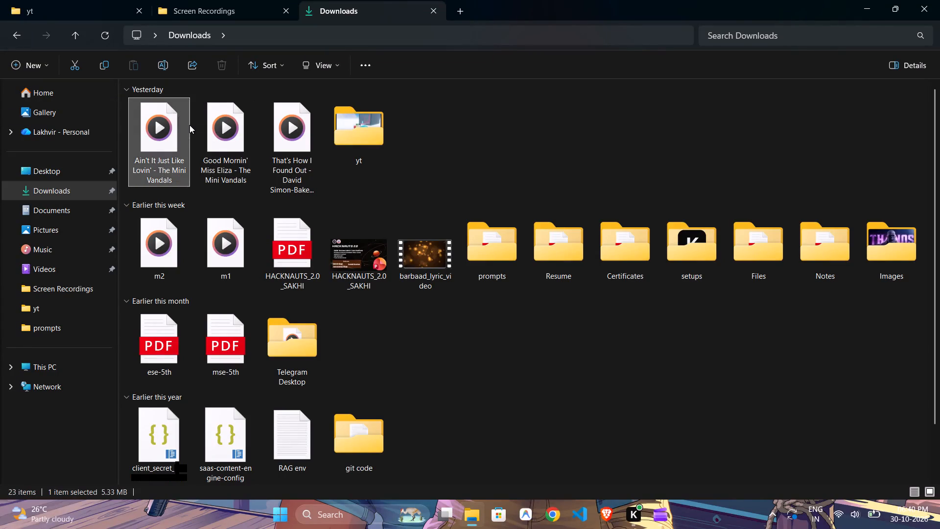
pyautogui.click(153, 143)
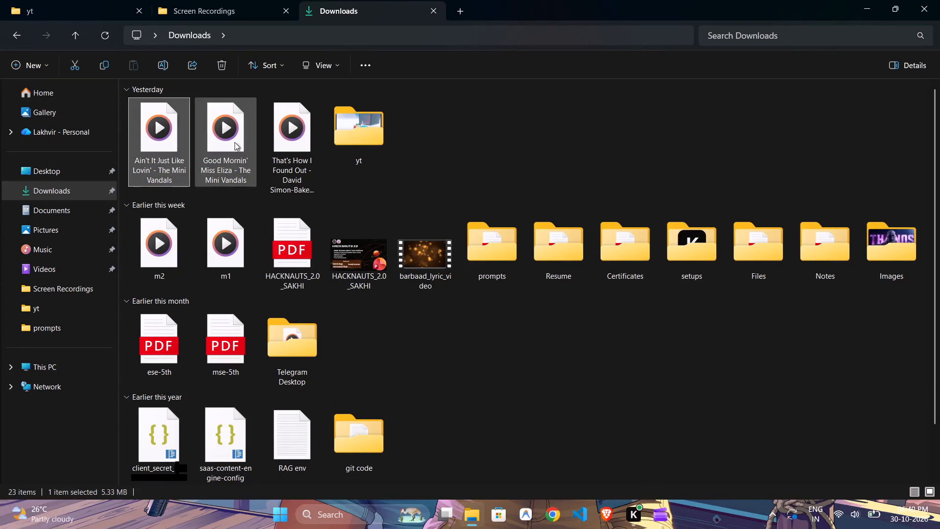
pyautogui.moveTo(160, 131); pyautogui.dragTo(661, 500)
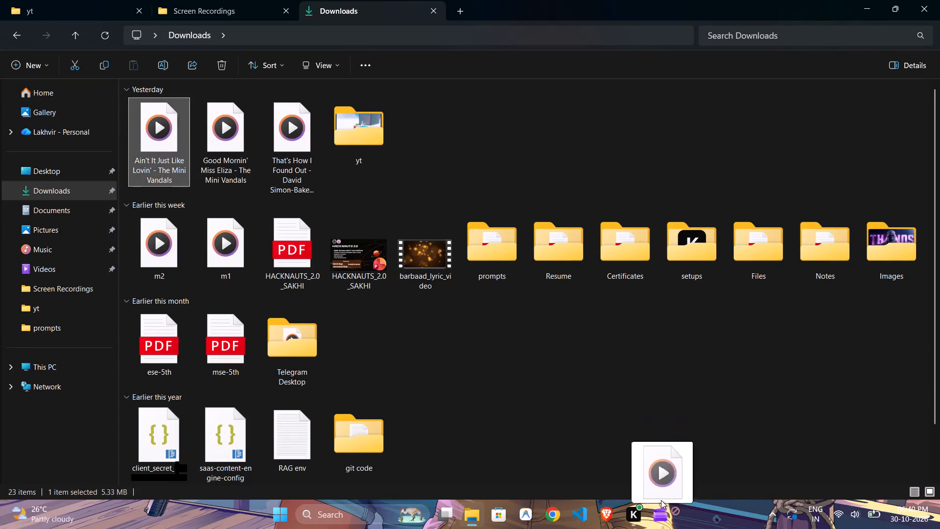
pyautogui.moveTo(661, 500); pyautogui.dragTo(354, 315)
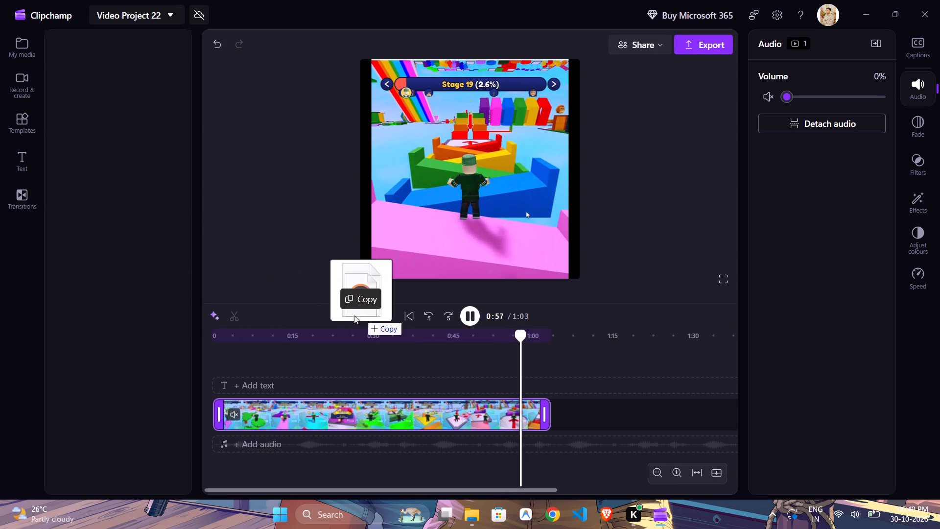
pyautogui.moveTo(354, 315); pyautogui.dragTo(319, 359)
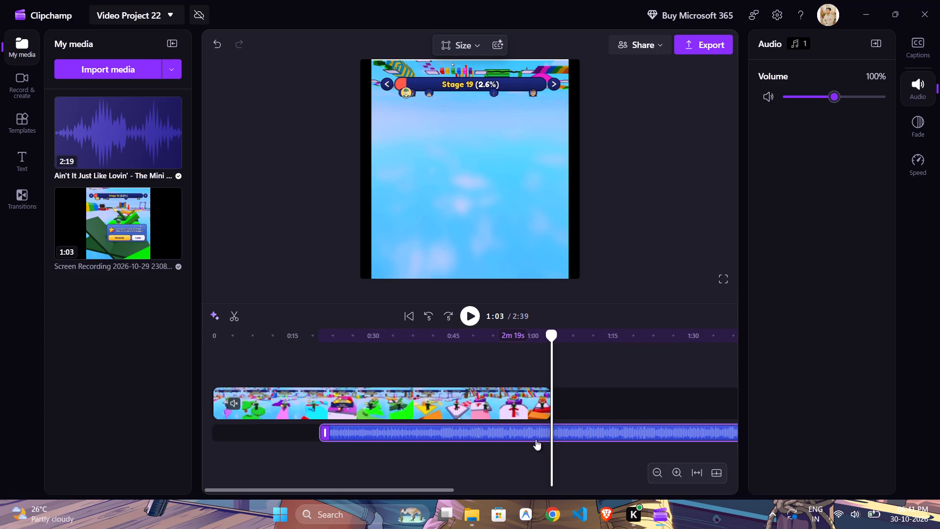
# Move the music clip to the timeline's start and trim its end to match the recording's end at about 1:03.
pyautogui.moveTo(529, 432); pyautogui.dragTo(423, 433)
pyautogui.keyDown('ctrl'); pyautogui.scroll(-10, 423, 433); pyautogui.keyUp('ctrl')
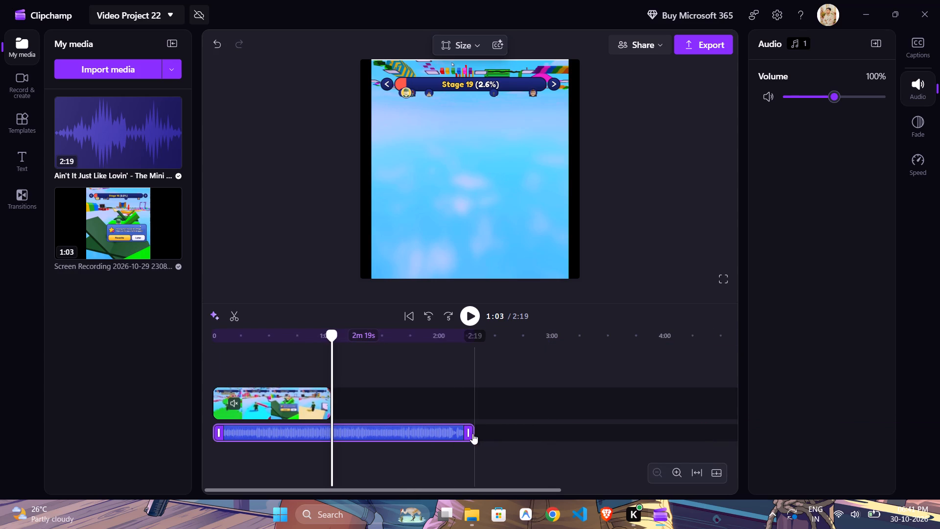
pyautogui.moveTo(471, 433); pyautogui.dragTo(330, 446)
pyautogui.keyDown('ctrl'); pyautogui.scroll(6, 291, 405); pyautogui.keyUp('ctrl')
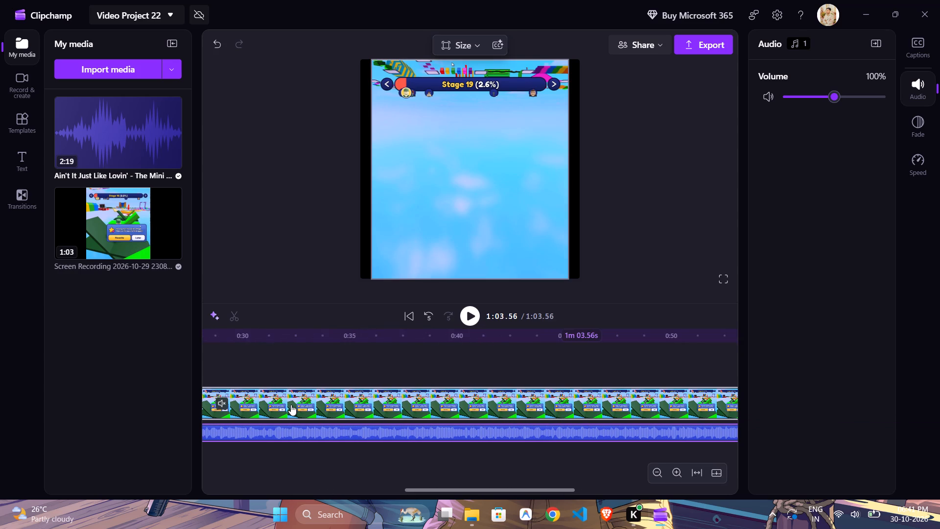
pyautogui.keyDown('ctrl'); pyautogui.scroll(-4, 291, 405); pyautogui.keyUp('ctrl')
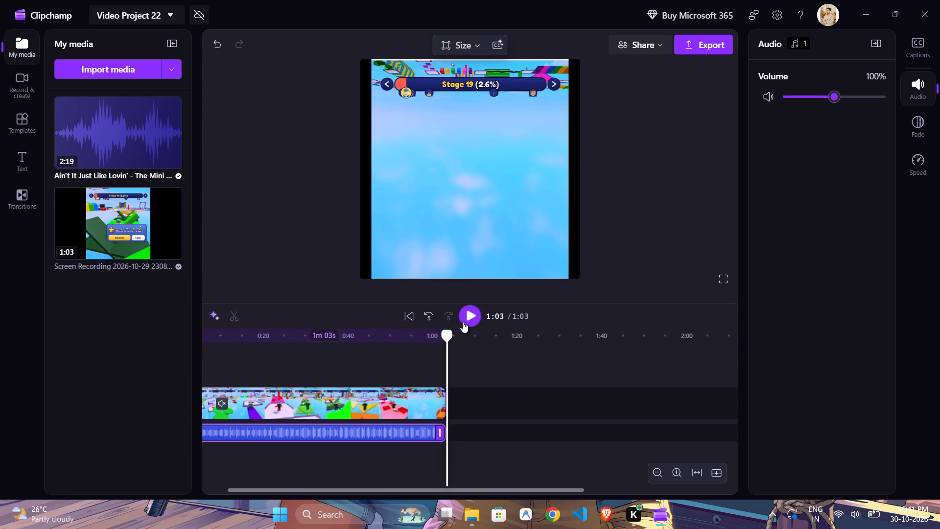
# Play the project from 0:00 to preview the recording with the background music.
pyautogui.moveTo(447, 331); pyautogui.dragTo(191, 369)
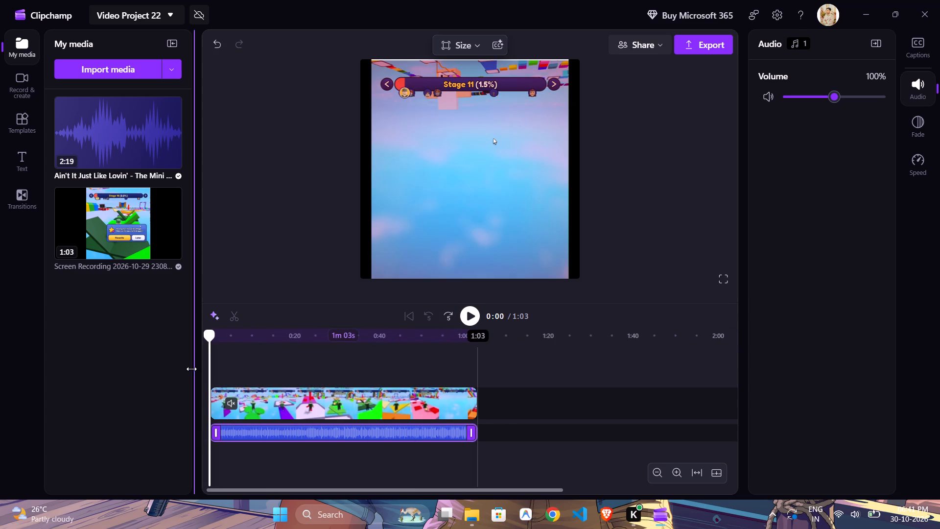
pyautogui.click(468, 314)
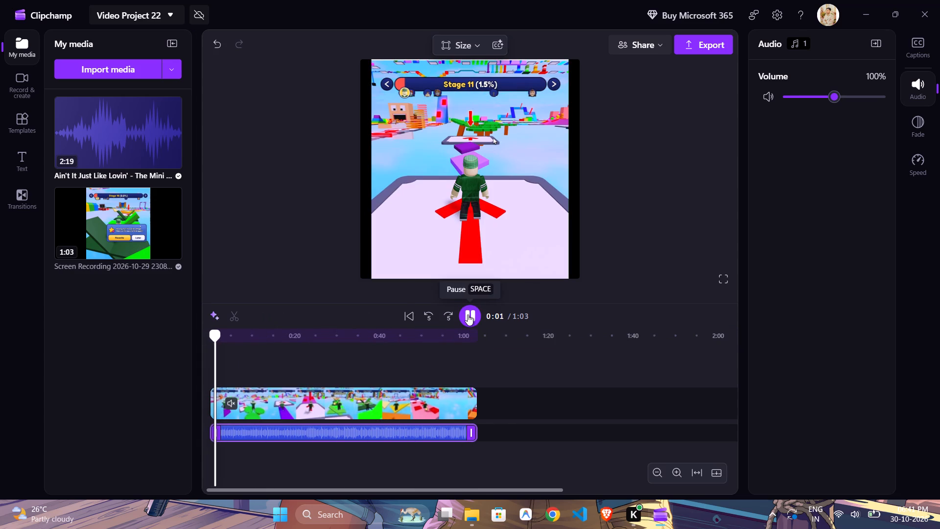
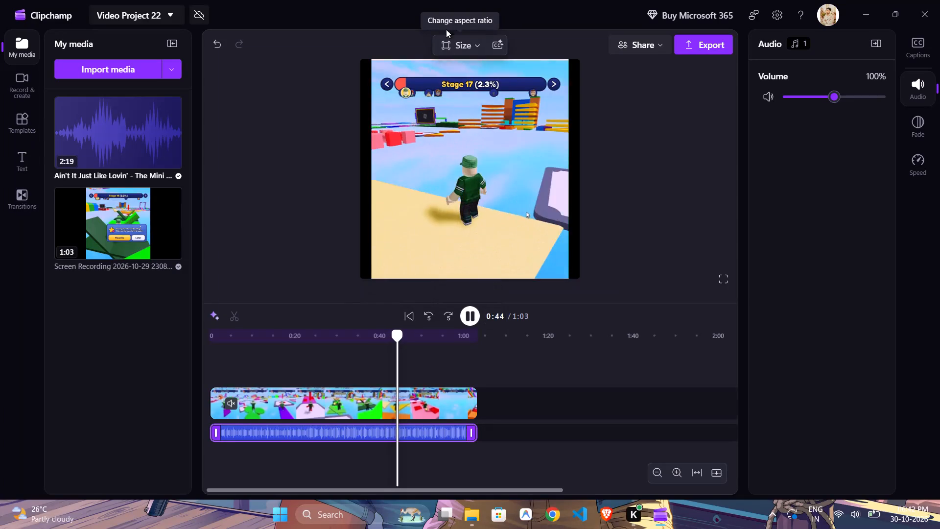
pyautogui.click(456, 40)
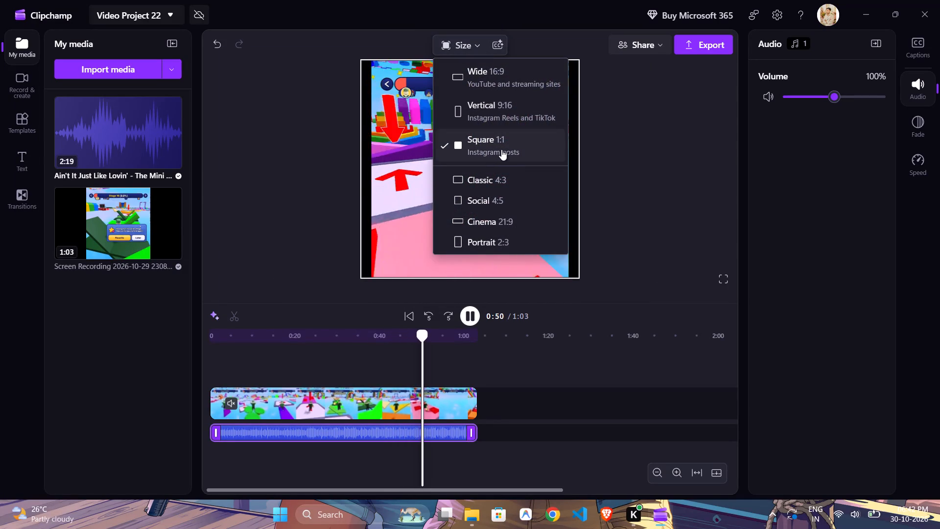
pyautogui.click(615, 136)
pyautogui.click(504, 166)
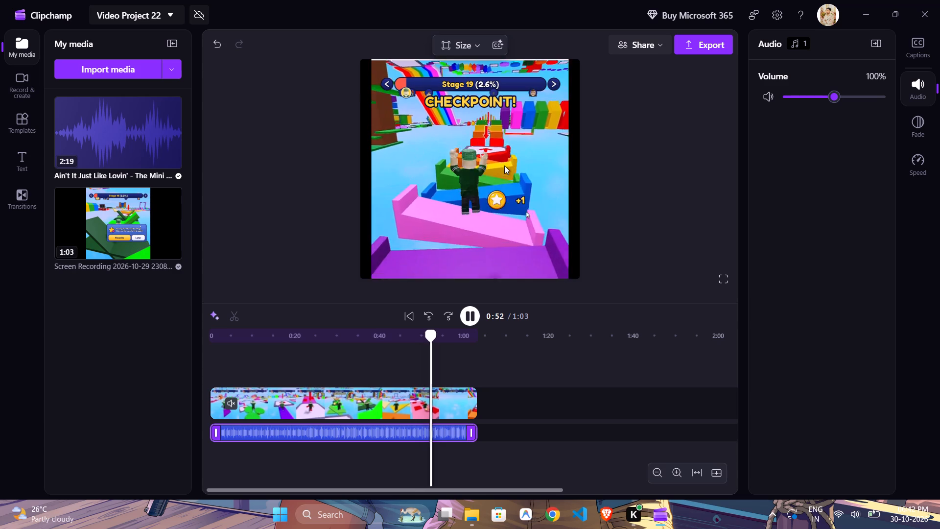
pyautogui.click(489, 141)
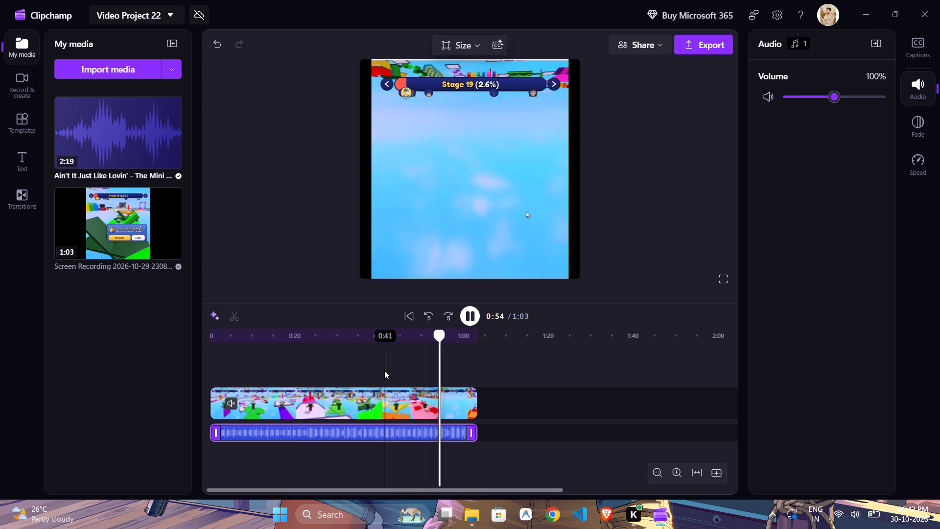
# Pause playback and scale the recording clip to fill the square frame, covering the black bars at its sides.
pyautogui.click(385, 393)
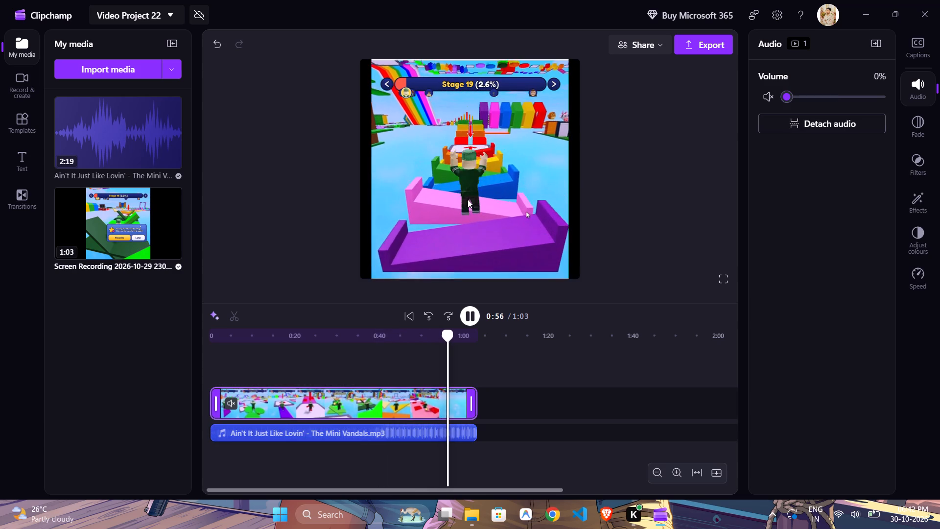
pyautogui.click(468, 199)
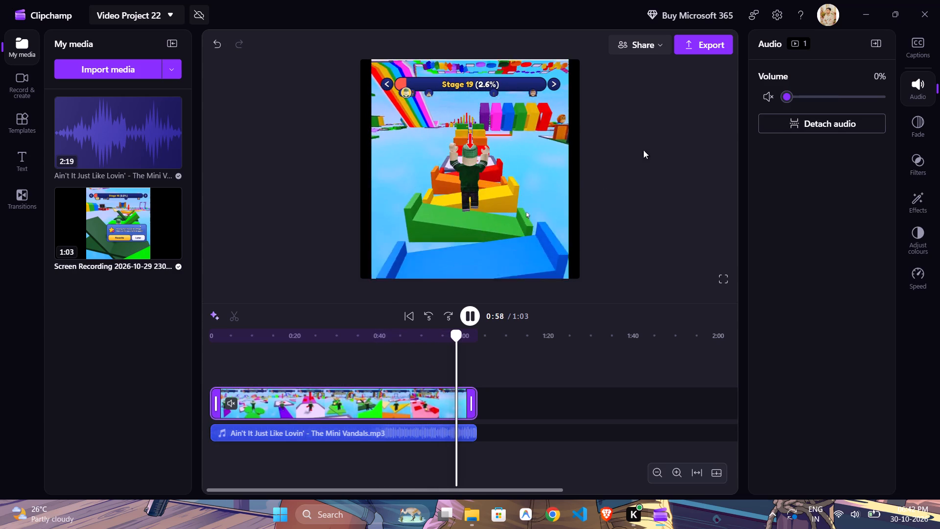
pyautogui.press('space')
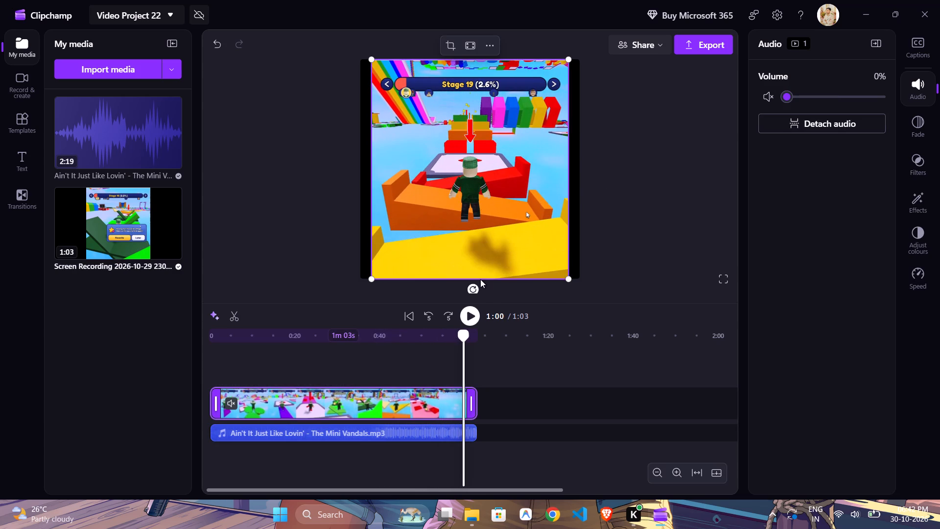
pyautogui.click(465, 48)
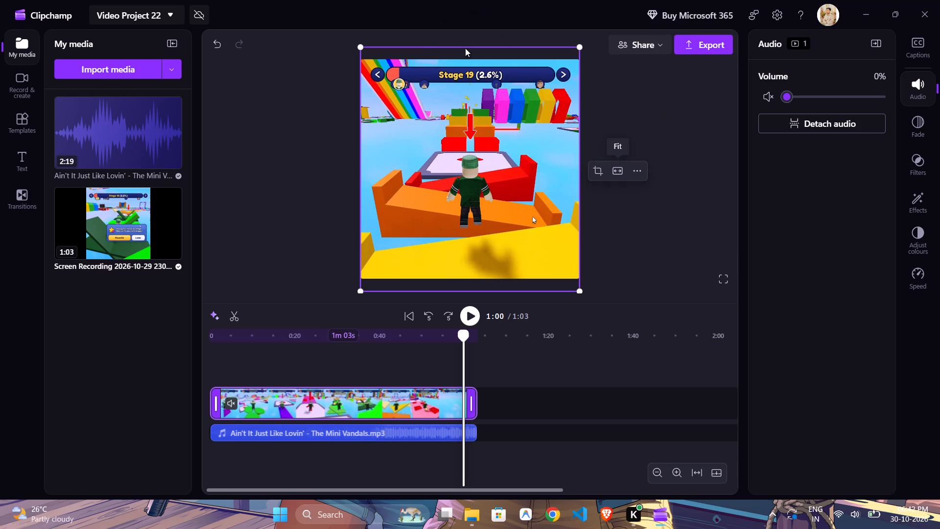
pyautogui.click(671, 108)
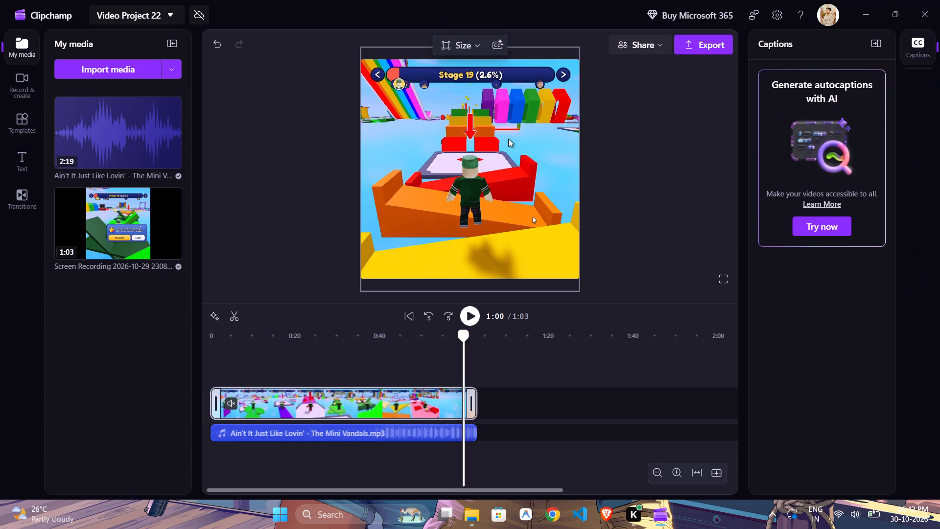
# Export the video at 1080p with the file name vid14, checking the existing names in the Downloads yt folder in File Explorer first.
pyautogui.click(719, 51)
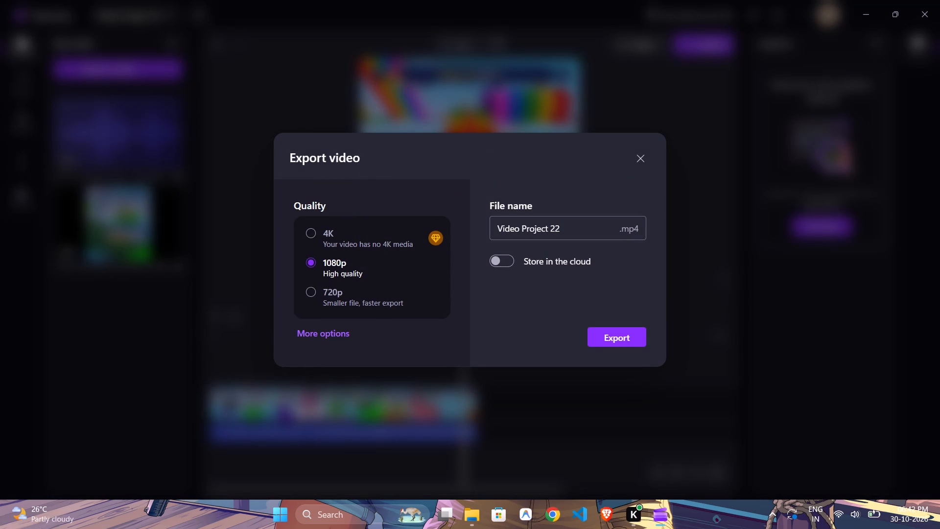
pyautogui.click(462, 516)
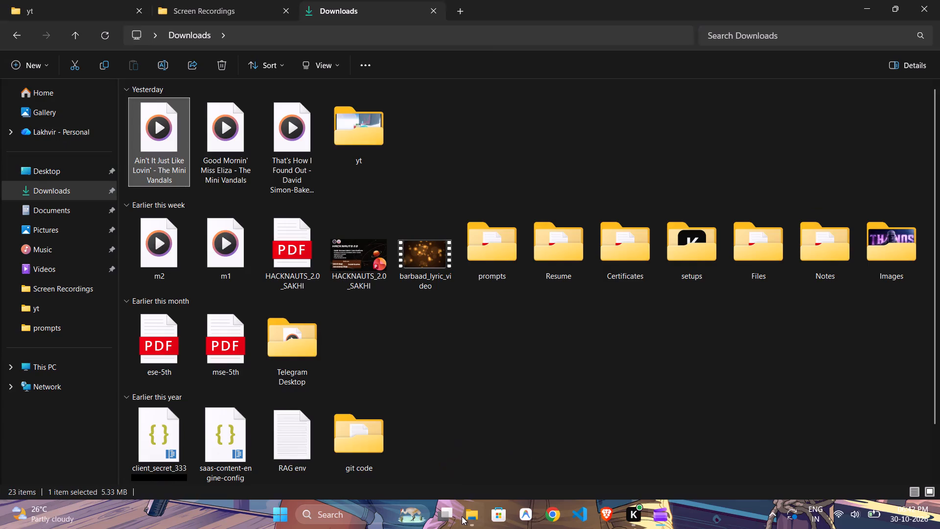
pyautogui.click(70, 0)
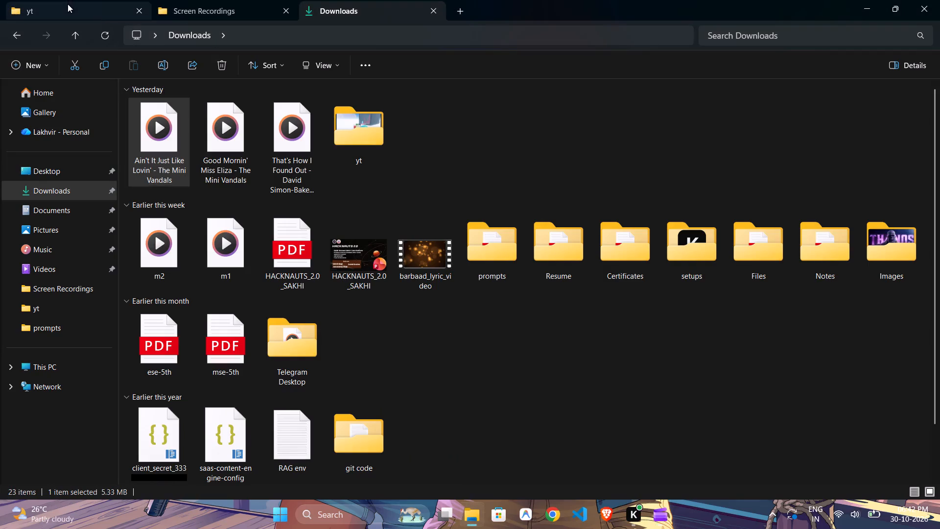
pyautogui.click(68, 4)
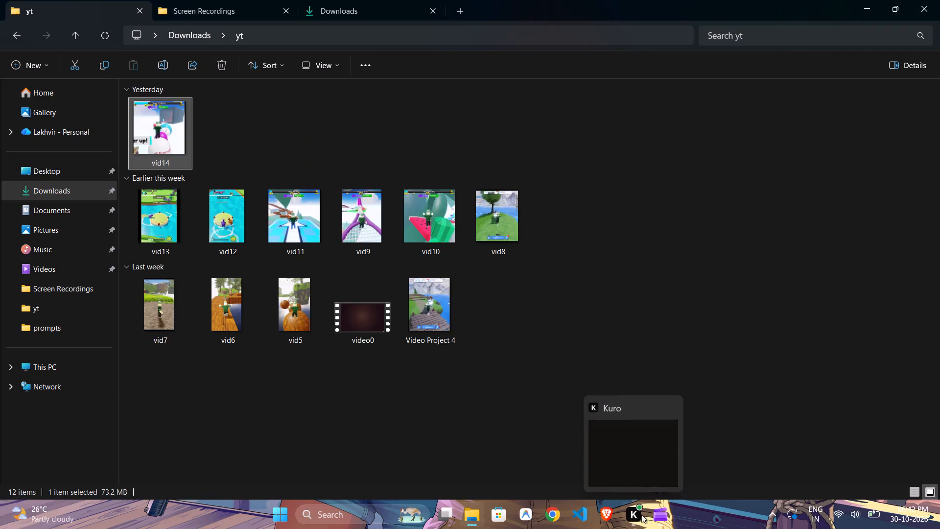
pyautogui.click(655, 516)
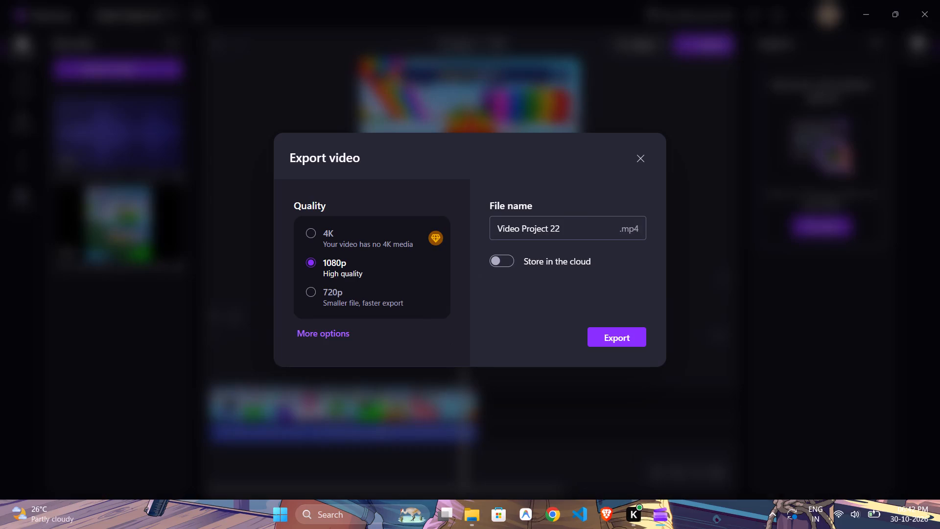
pyautogui.tripleClick(575, 227)
pyautogui.write('vid14')
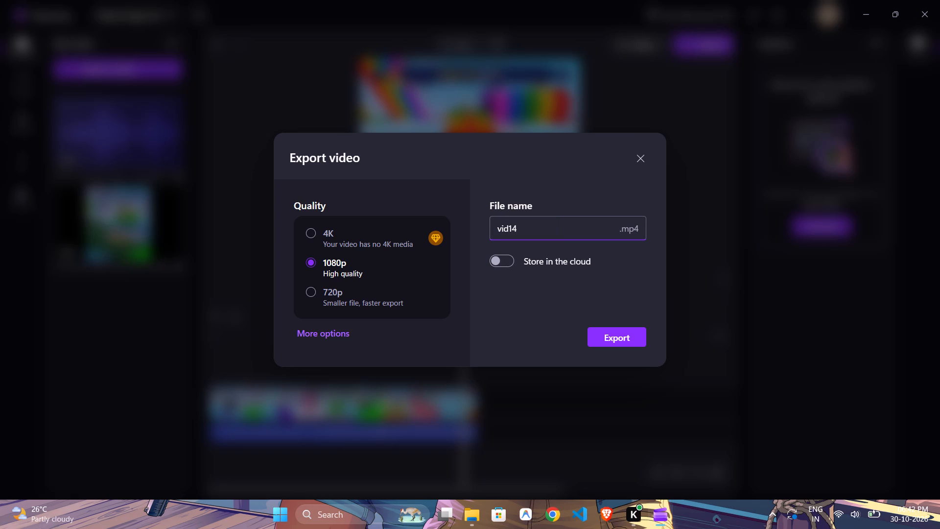
pyautogui.click(610, 344)
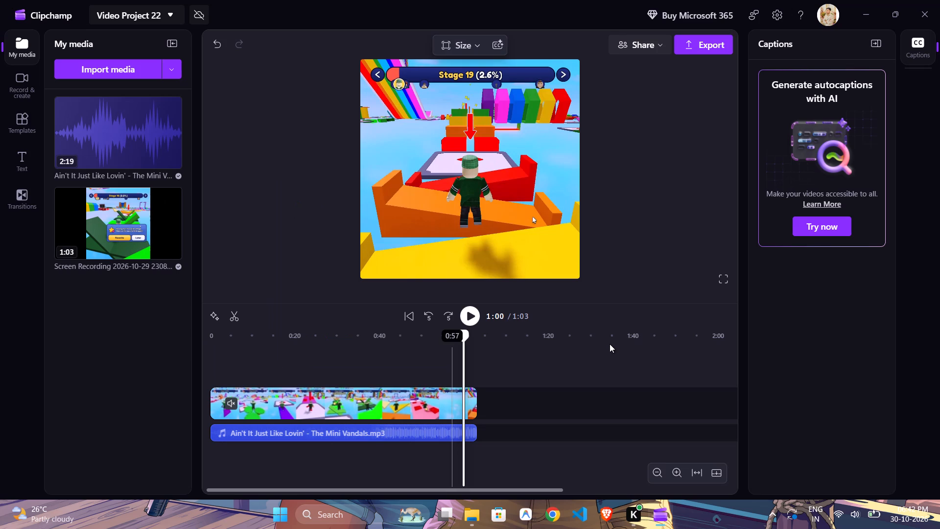
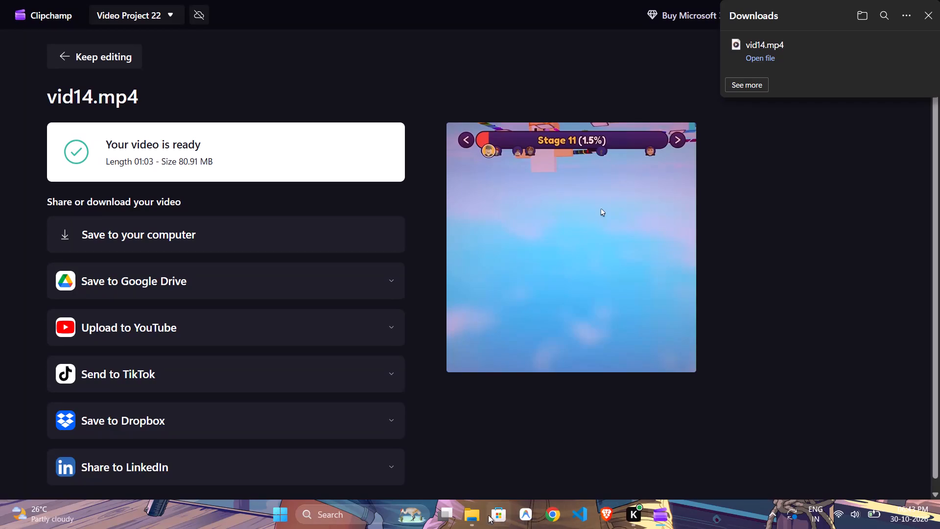
# Play the exported vid14 video from the Downloads folder in File Explorer to check it, and close the player.
pyautogui.click(471, 512)
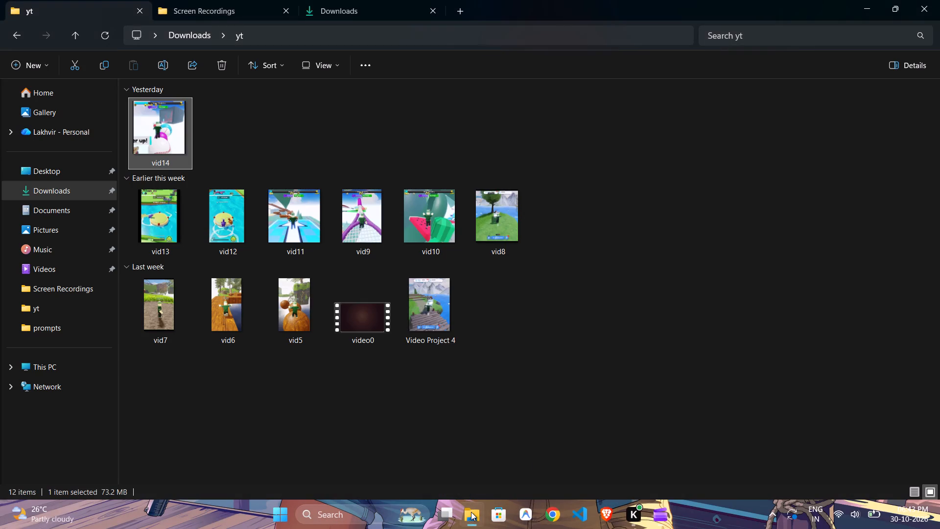
pyautogui.click(364, 5)
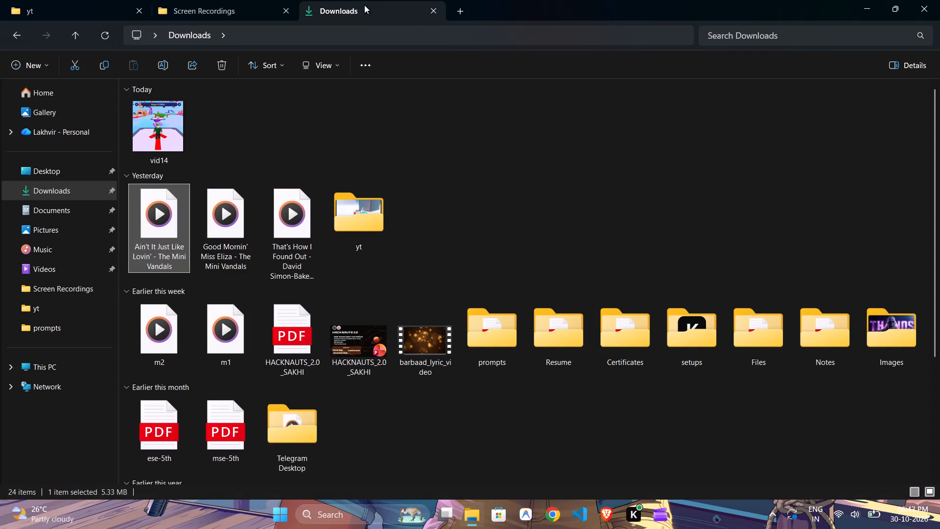
pyautogui.click(161, 142)
pyautogui.click(161, 142)
pyautogui.moveTo(161, 142); pyautogui.dragTo(153, 60)
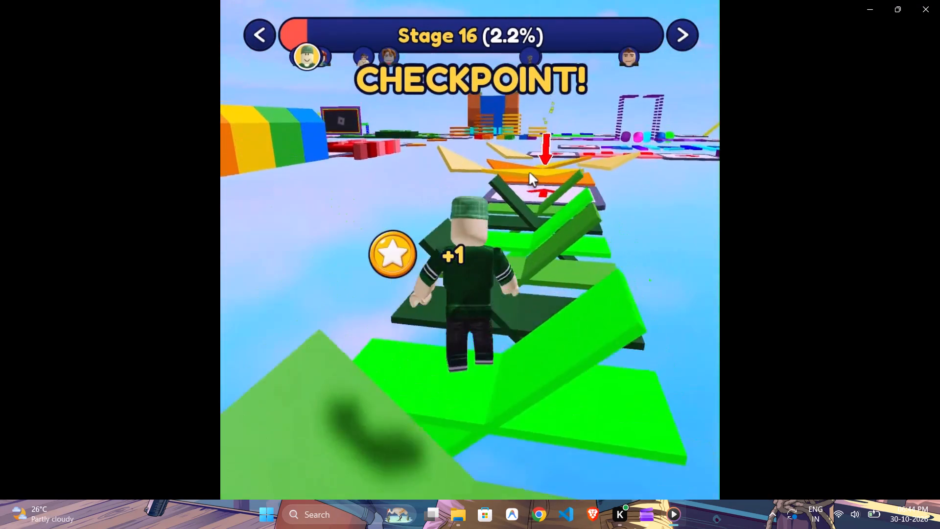
pyautogui.press('Escape')
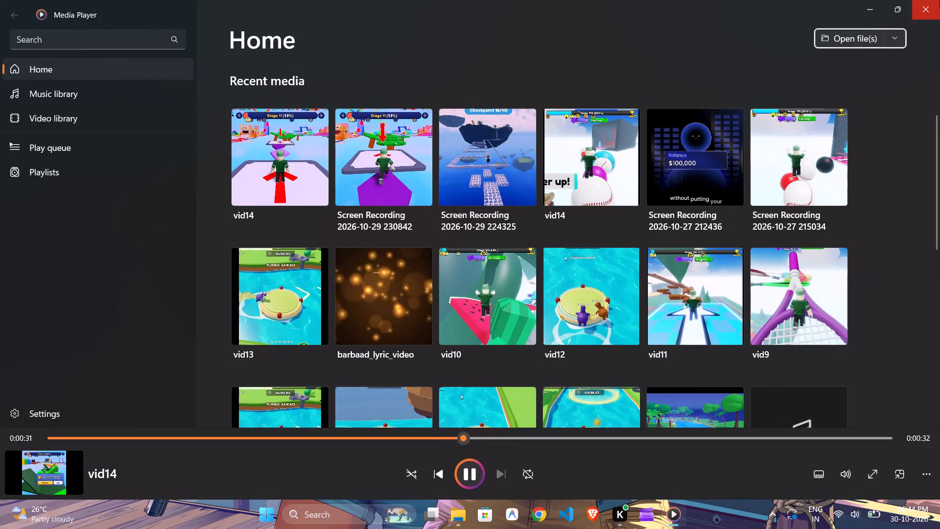
pyautogui.press('Escape')
pyautogui.click(939, 0)
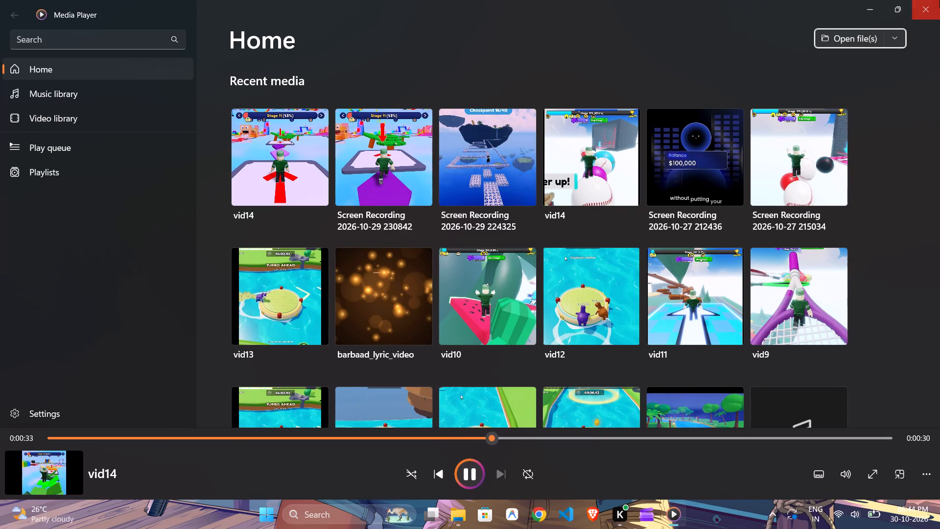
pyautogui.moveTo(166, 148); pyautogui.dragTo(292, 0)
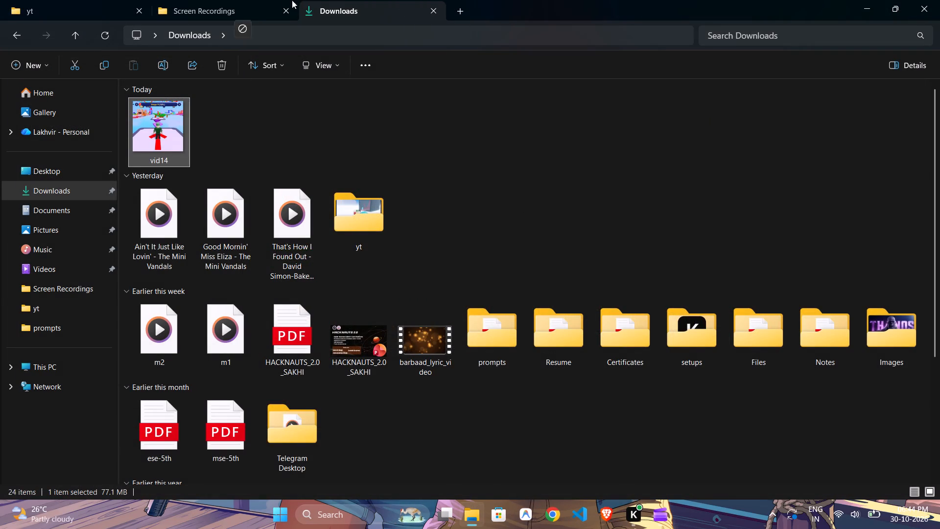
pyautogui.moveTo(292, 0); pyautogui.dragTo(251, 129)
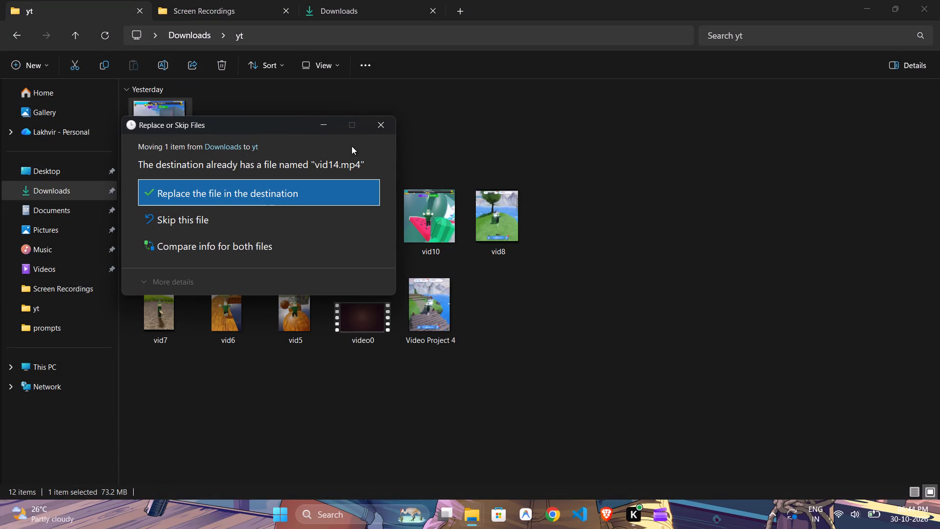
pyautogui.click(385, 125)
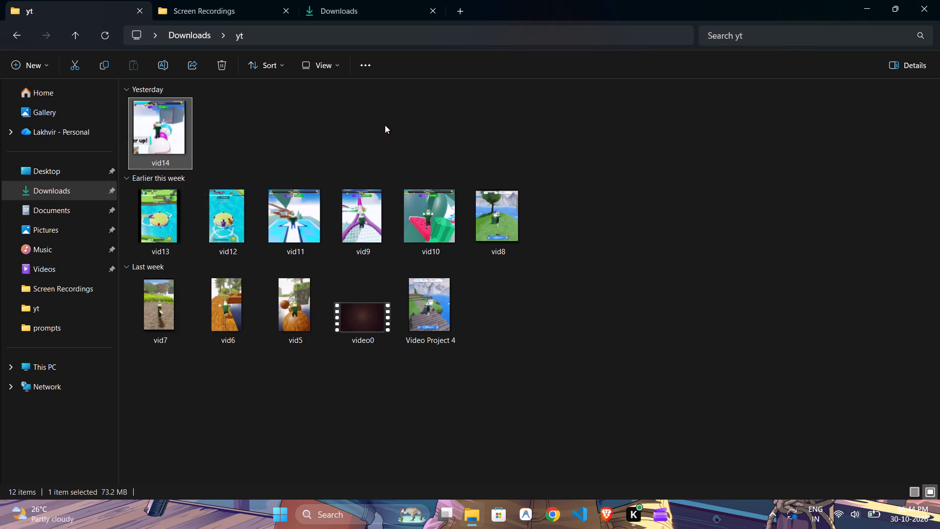
# Rename the exported vid14 file in the Downloads folder as vid15.
pyautogui.click(181, 15)
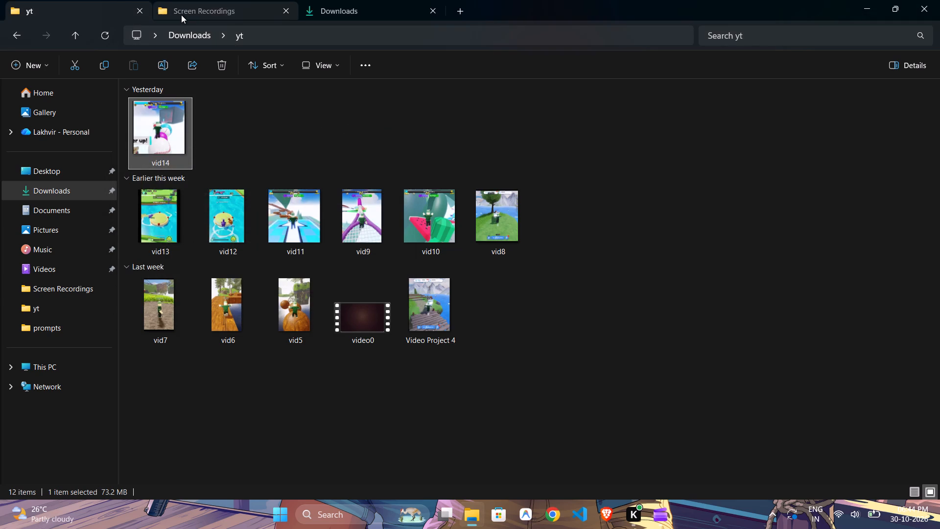
pyautogui.click(338, 0)
pyautogui.click(346, 4)
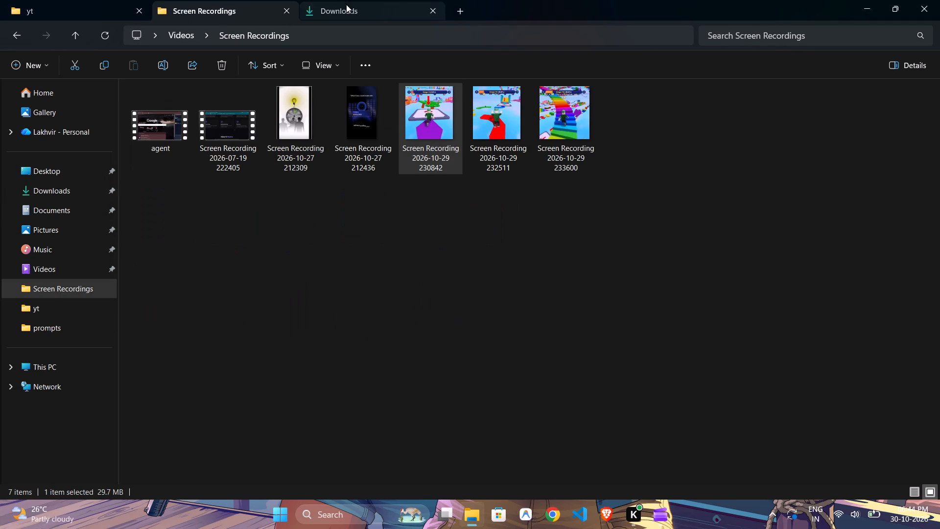
pyautogui.click(164, 62)
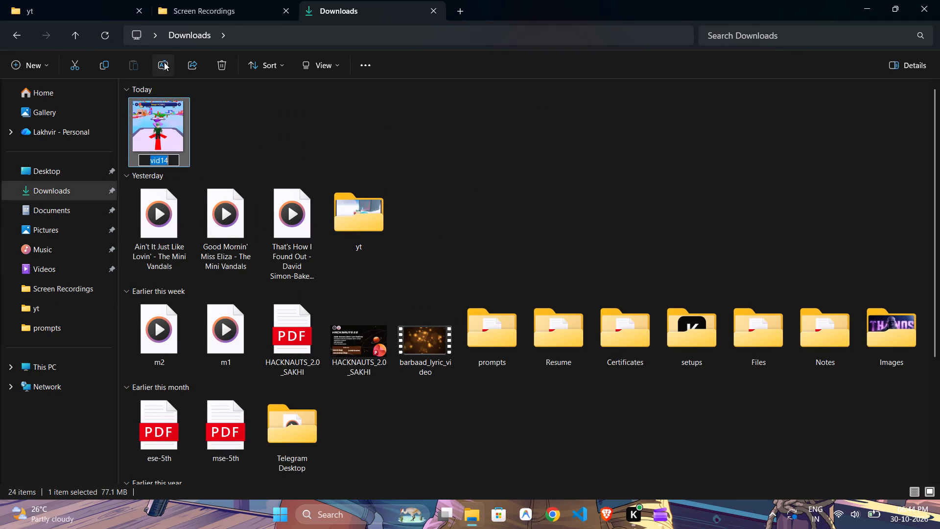
pyautogui.click(173, 154)
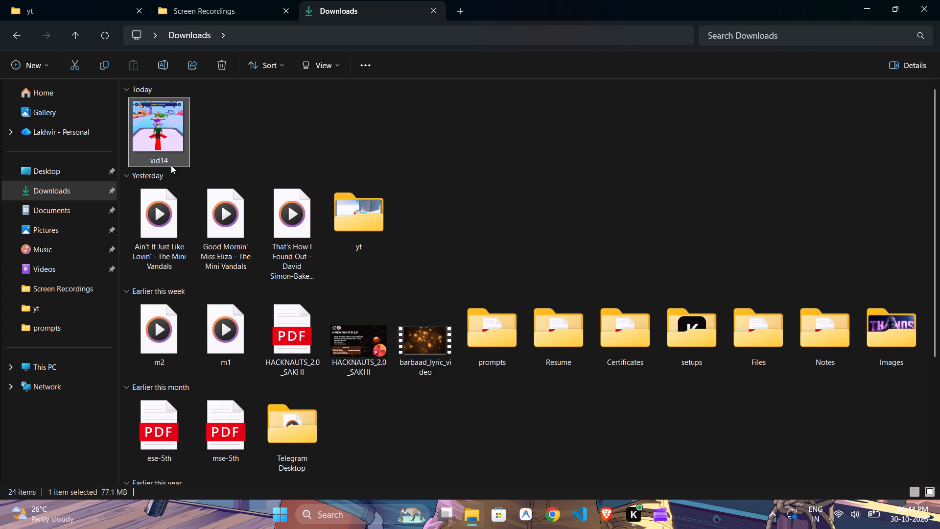
pyautogui.click(156, 73)
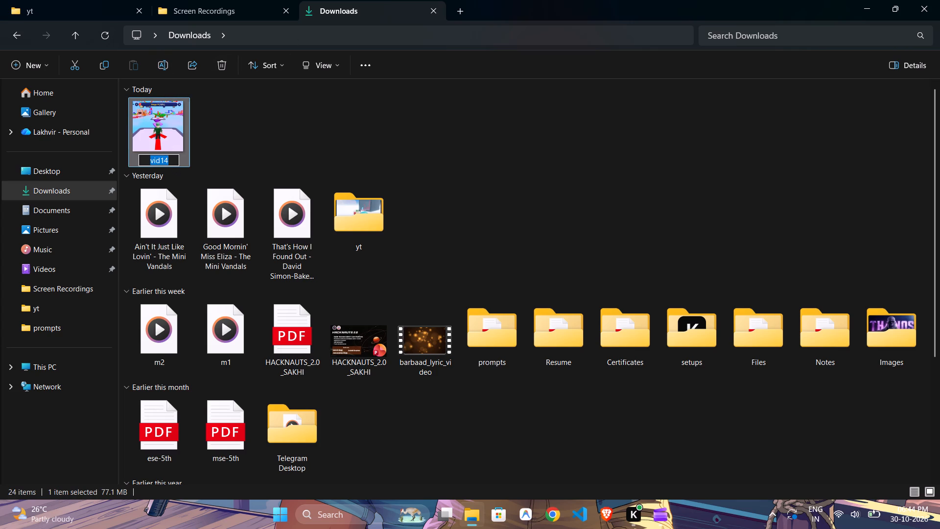
pyautogui.click(171, 155)
pyautogui.press('BackSpace')
pyautogui.press('5')
pyautogui.press('Return')
# Move the vid15 file from Downloads into the yt folder.
pyautogui.moveTo(166, 149); pyautogui.dragTo(99, 23)
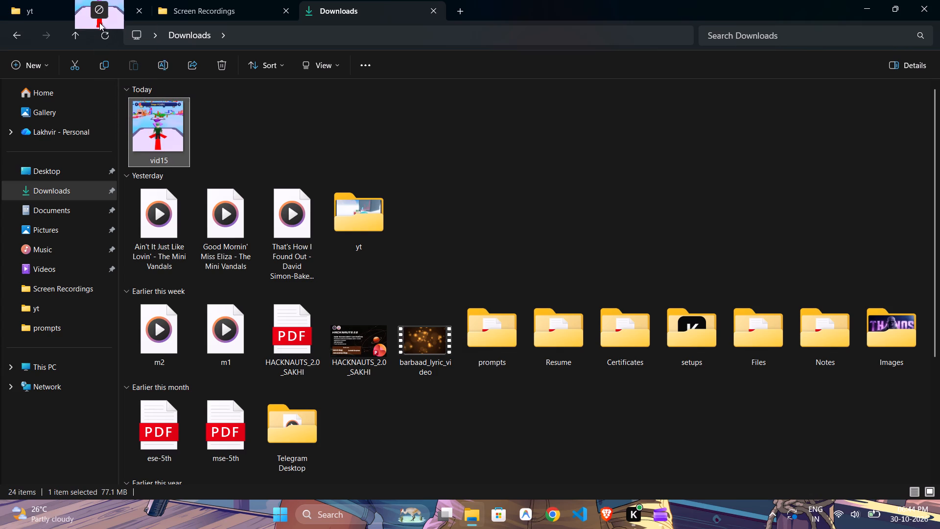
pyautogui.moveTo(99, 23); pyautogui.dragTo(253, 116)
pyautogui.click(253, 116)
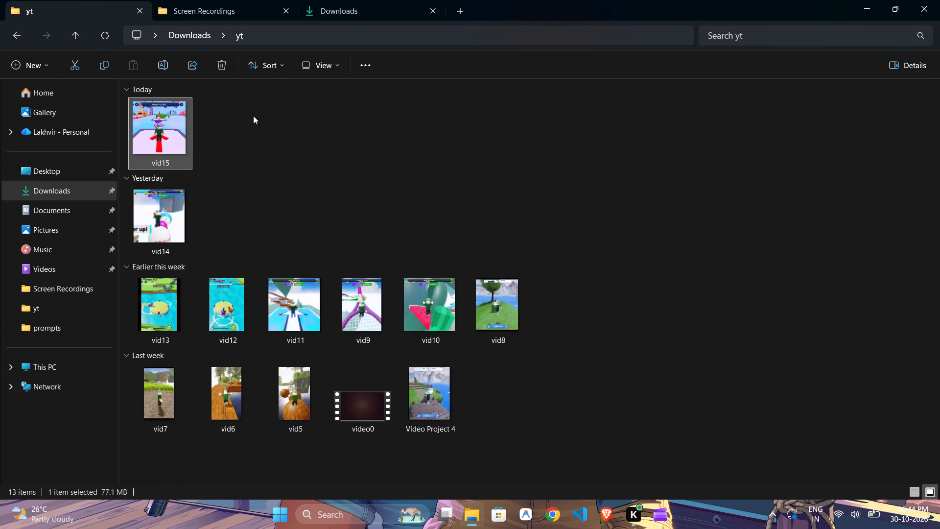
pyautogui.click(258, 0)
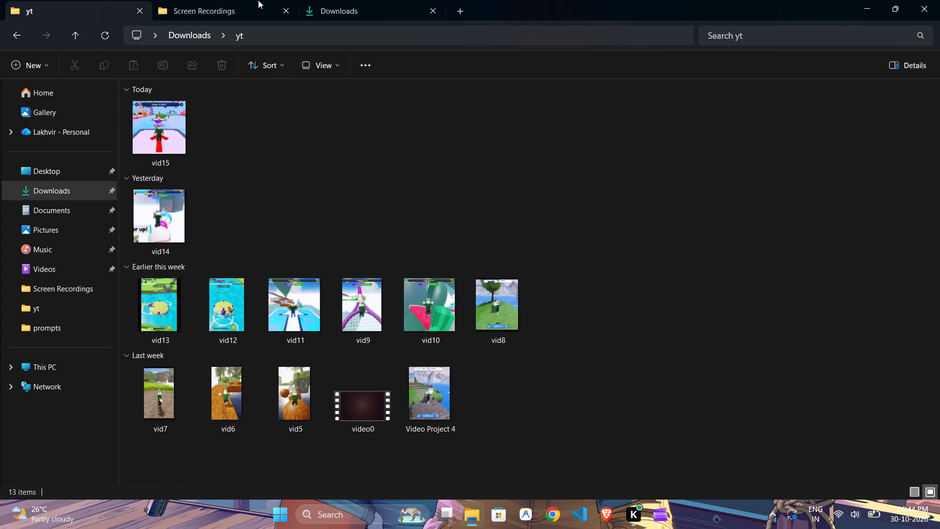
pyautogui.click(253, 7)
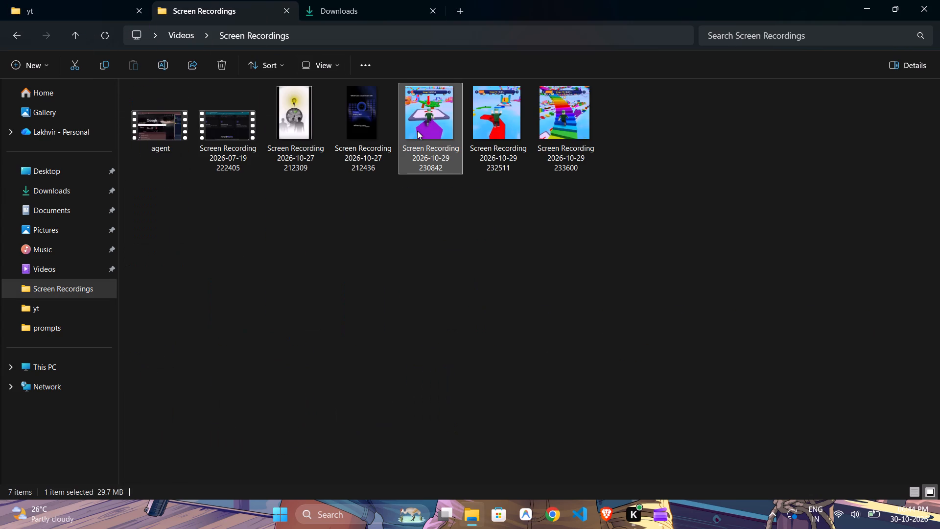
pyautogui.press('Delete')
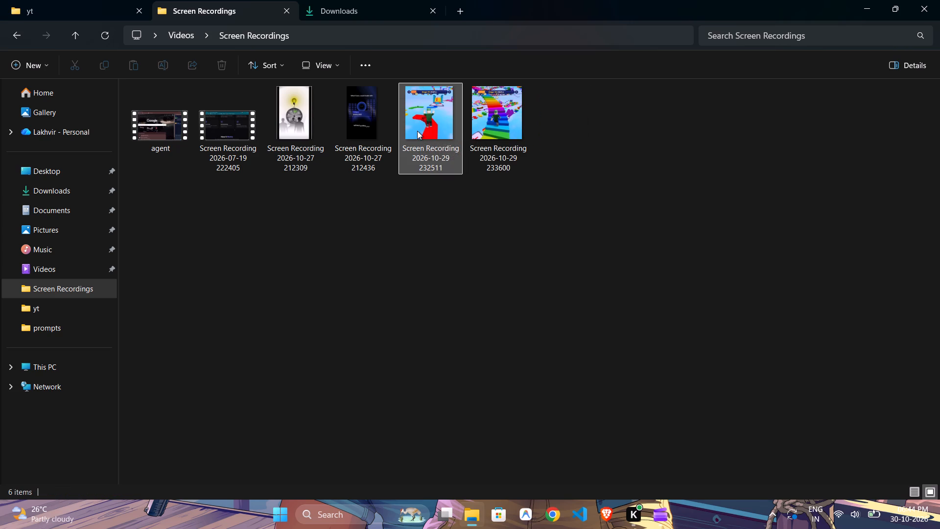
# Switch back to Clipchamp and create a new video project from scratch.
pyautogui.click(417, 131)
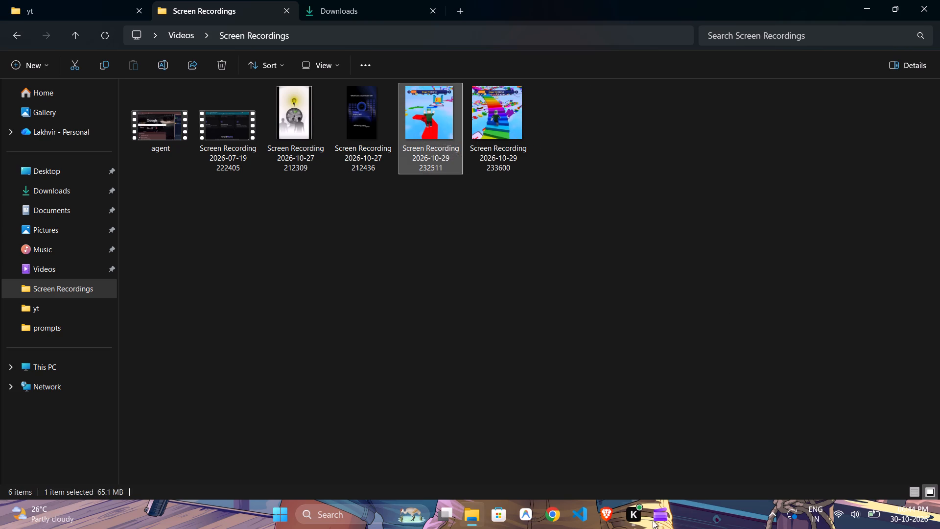
pyautogui.click(662, 517)
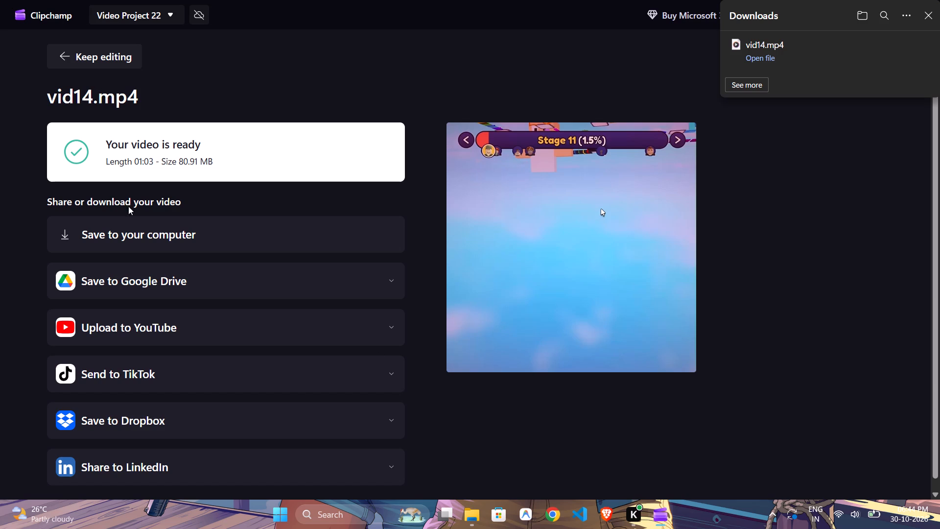
pyautogui.scroll(-6, 320, 163)
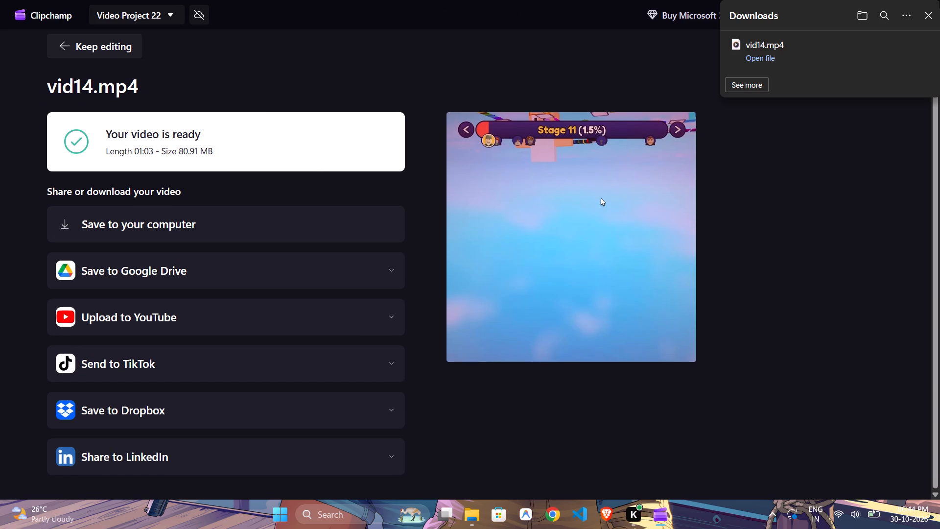
pyautogui.click(924, 14)
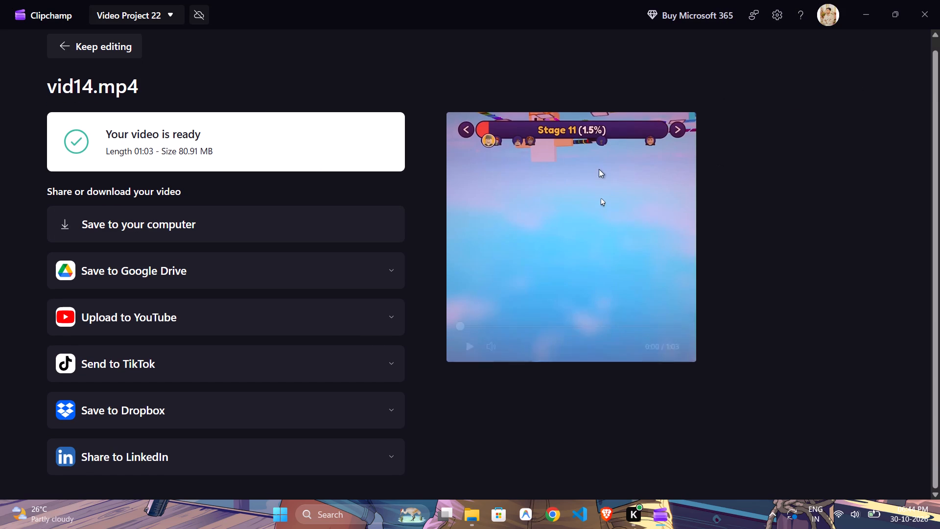
pyautogui.scroll(4, 509, 145)
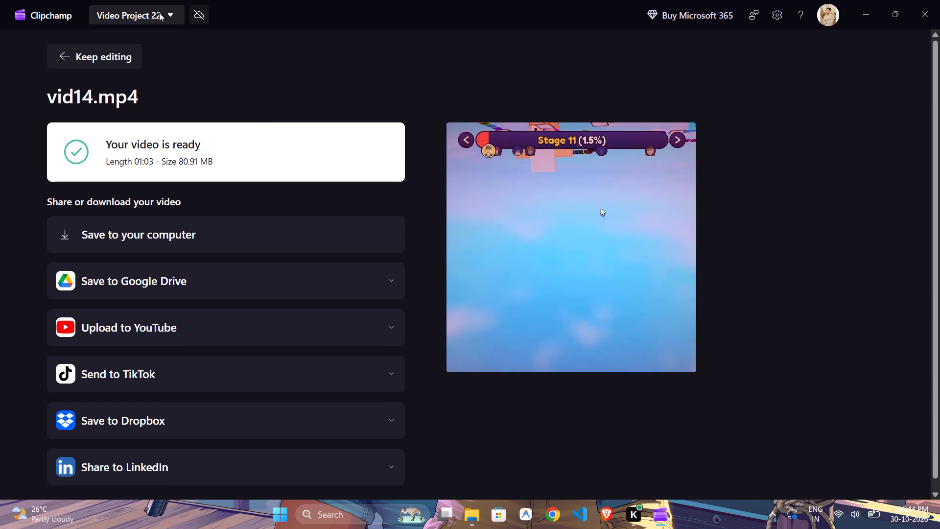
pyautogui.click(159, 13)
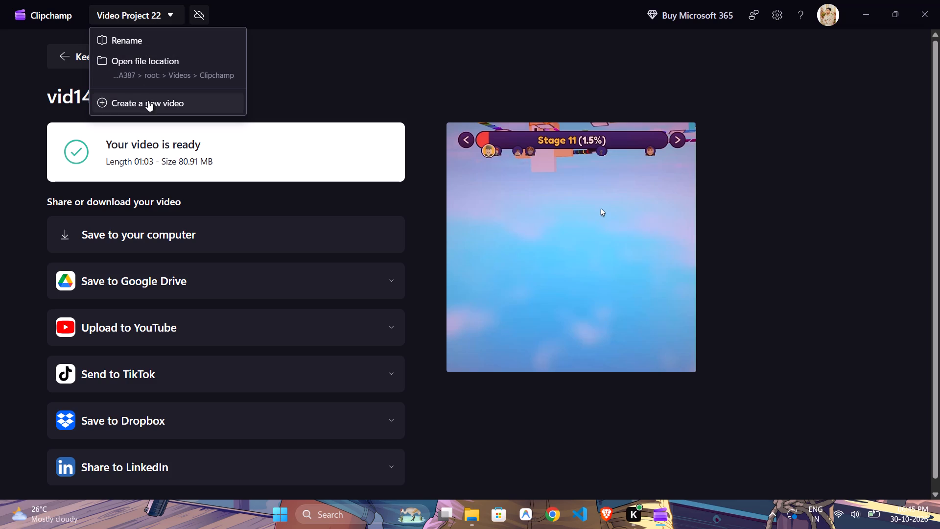
pyautogui.click(152, 106)
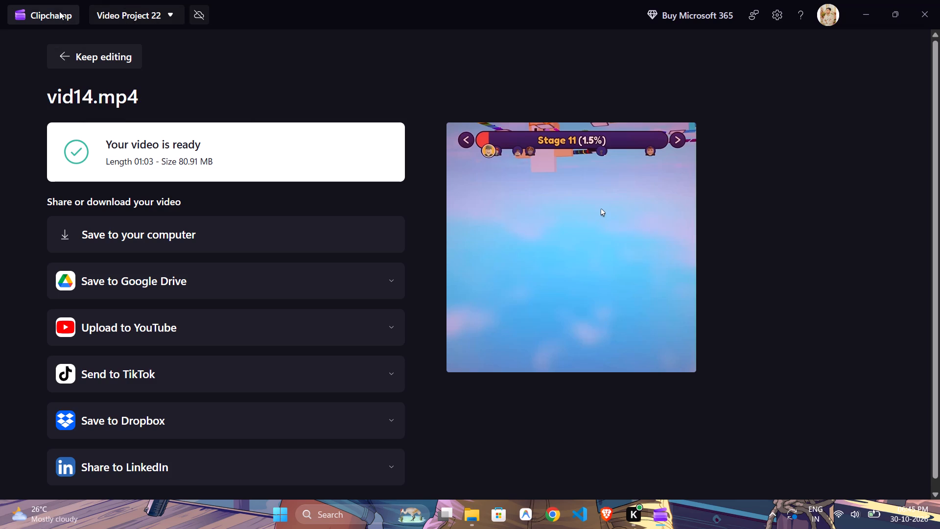
pyautogui.click(31, 17)
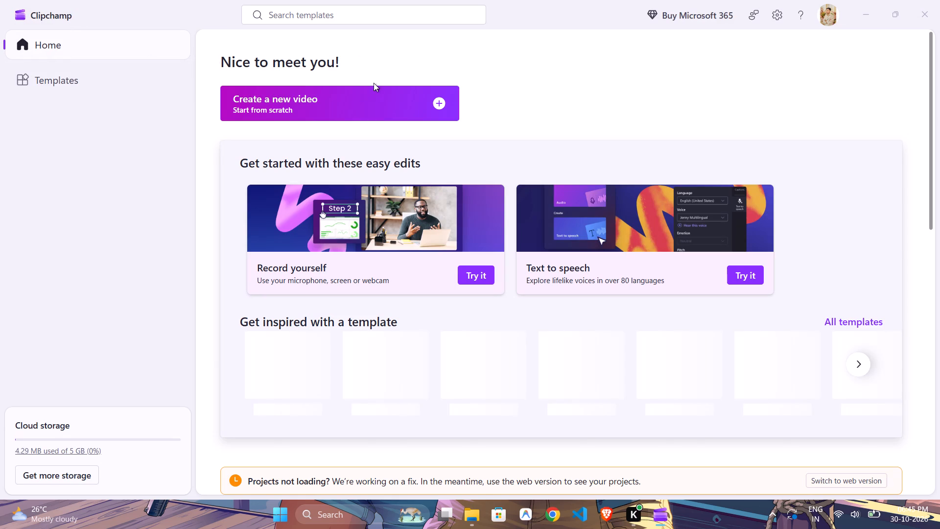
pyautogui.click(371, 89)
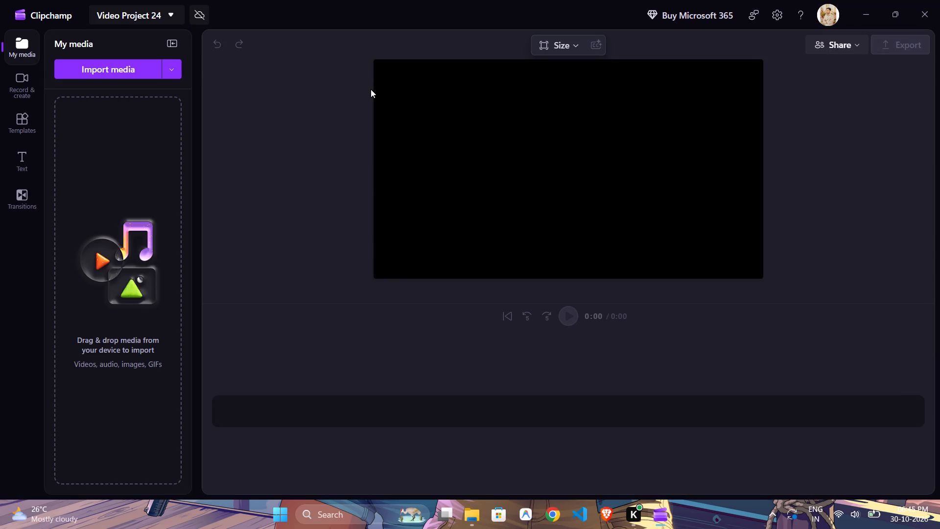
pyautogui.click(472, 518)
pyautogui.moveTo(446, 144); pyautogui.dragTo(454, 331)
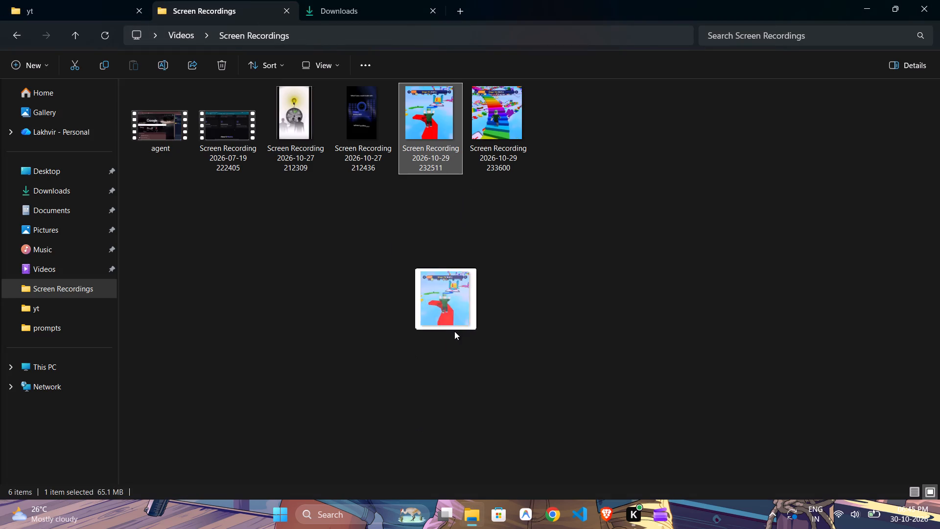
pyautogui.moveTo(454, 331); pyautogui.dragTo(214, 318)
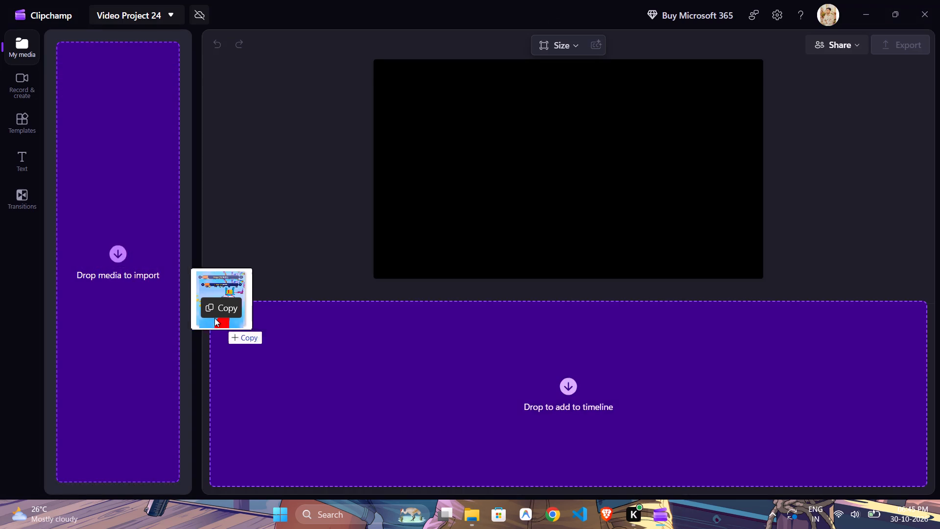
pyautogui.moveTo(214, 318); pyautogui.dragTo(137, 293)
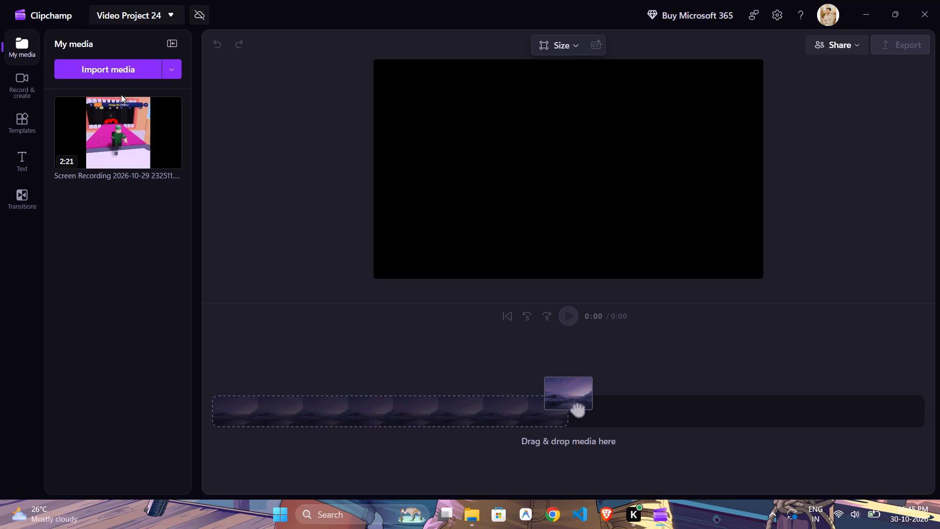
pyautogui.moveTo(107, 120); pyautogui.dragTo(379, 416)
# Play the recording from the start of the timeline to review the footage.
pyautogui.keyDown('ctrl'); pyautogui.scroll(-3, 473, 429); pyautogui.keyUp('ctrl')
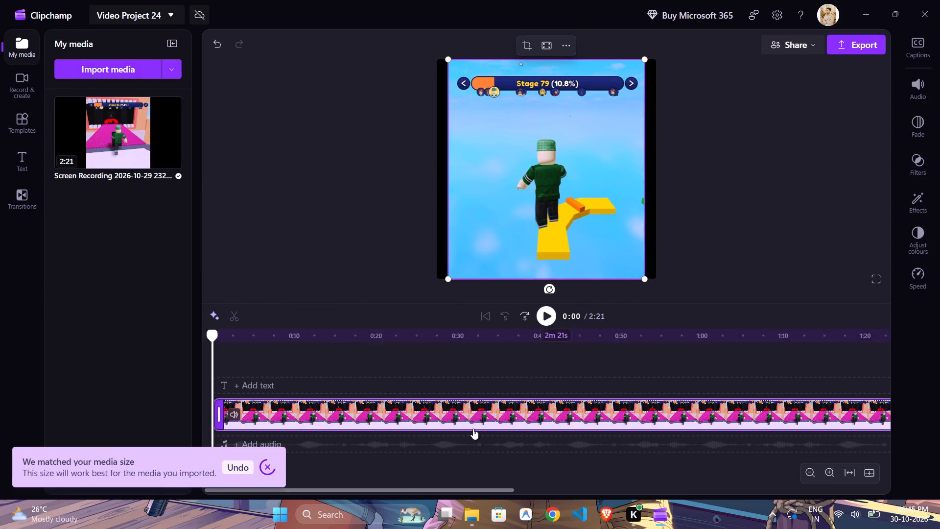
pyautogui.keyDown('ctrl'); pyautogui.scroll(-6, 473, 429); pyautogui.keyUp('ctrl')
pyautogui.keyDown('ctrl'); pyautogui.scroll(2, 473, 429); pyautogui.keyUp('ctrl')
pyautogui.keyDown('ctrl'); pyautogui.scroll(-10, 473, 429); pyautogui.keyUp('ctrl')
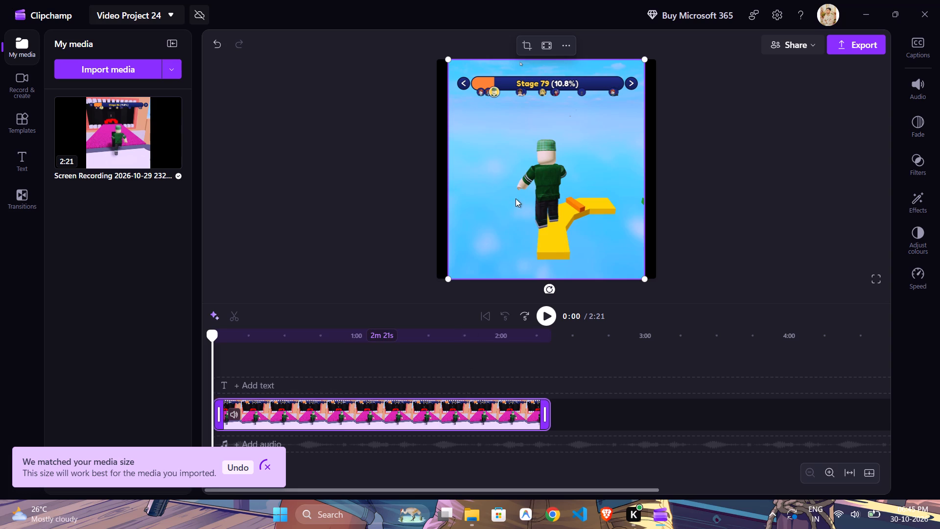
pyautogui.press('space')
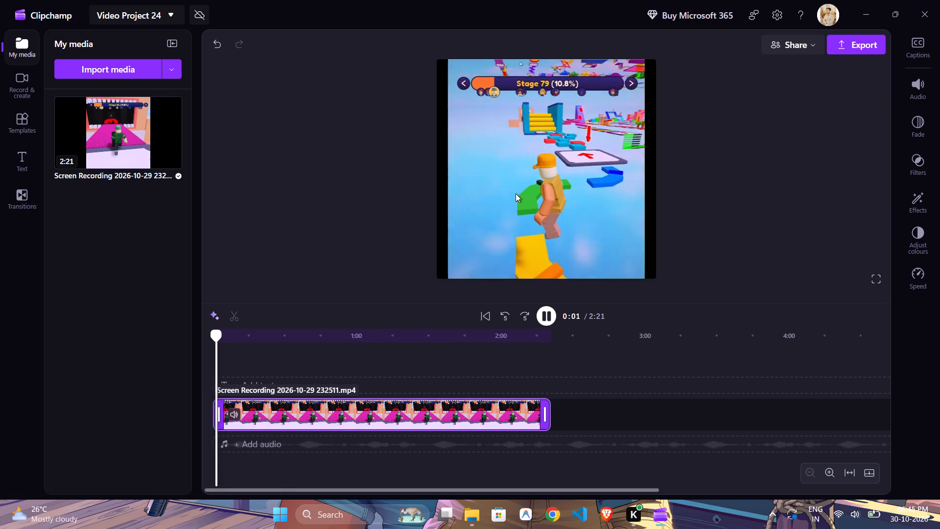
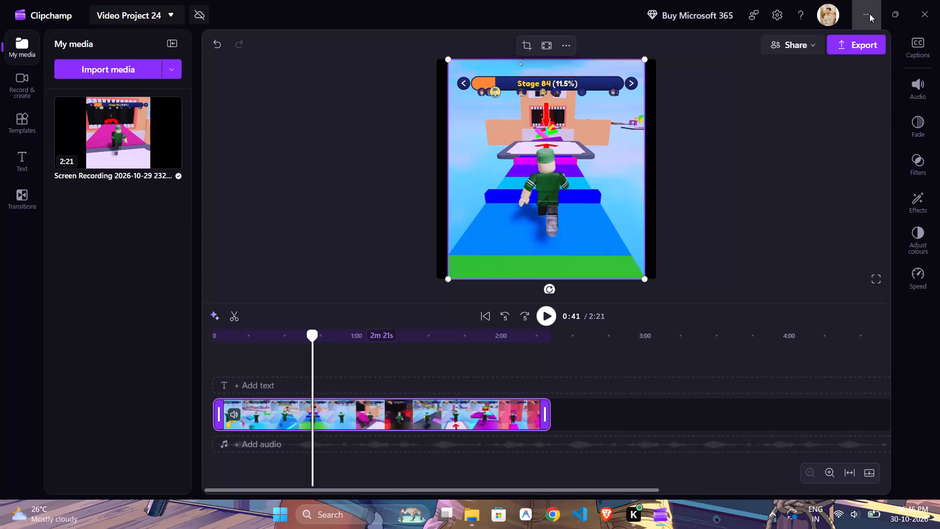
# Mute the recording clip's audio, bringing its volume to 0%.
pyautogui.click(923, 83)
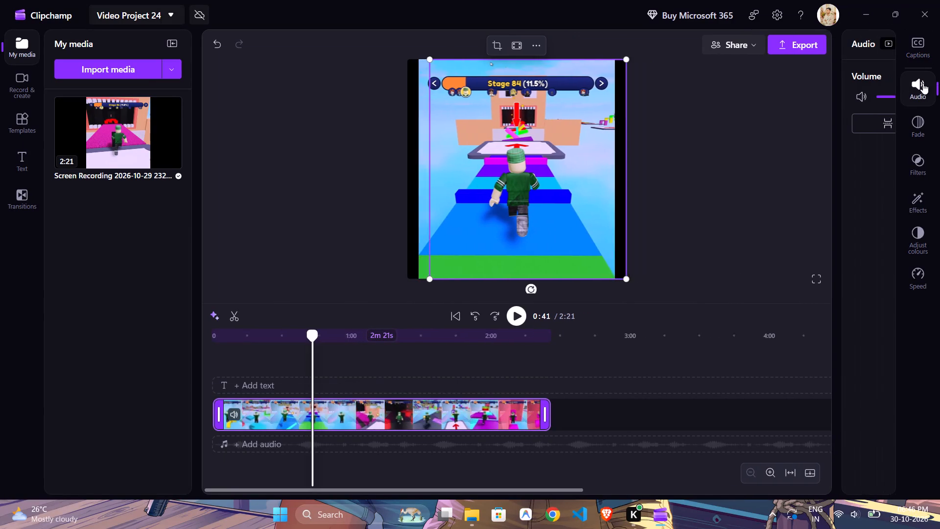
pyautogui.click(768, 104)
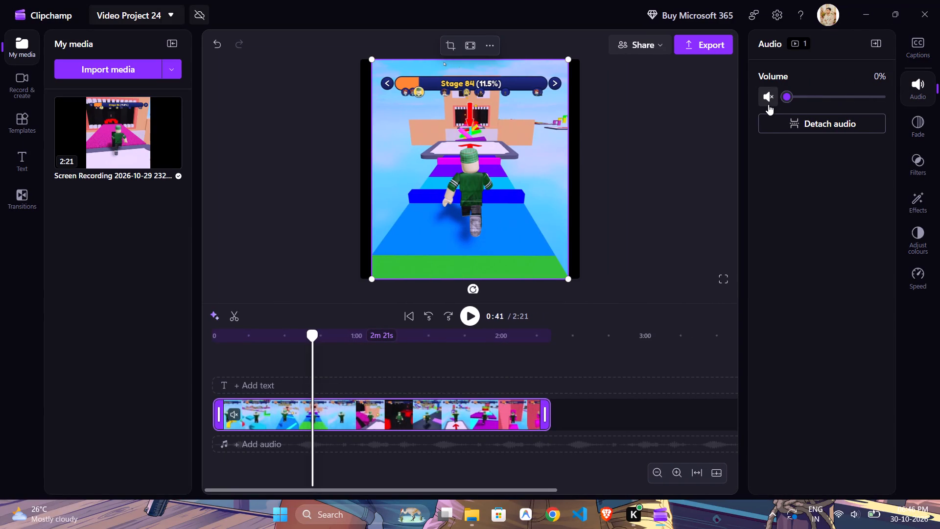
pyautogui.click(877, 50)
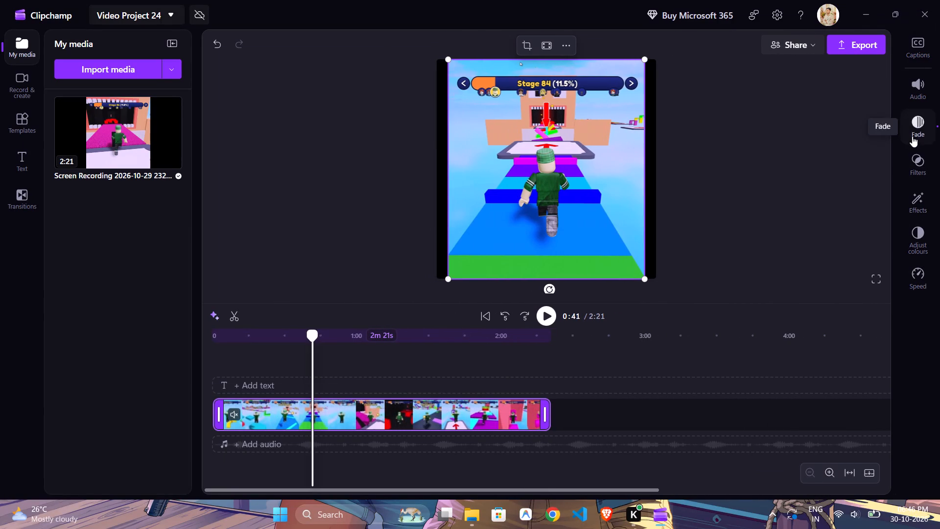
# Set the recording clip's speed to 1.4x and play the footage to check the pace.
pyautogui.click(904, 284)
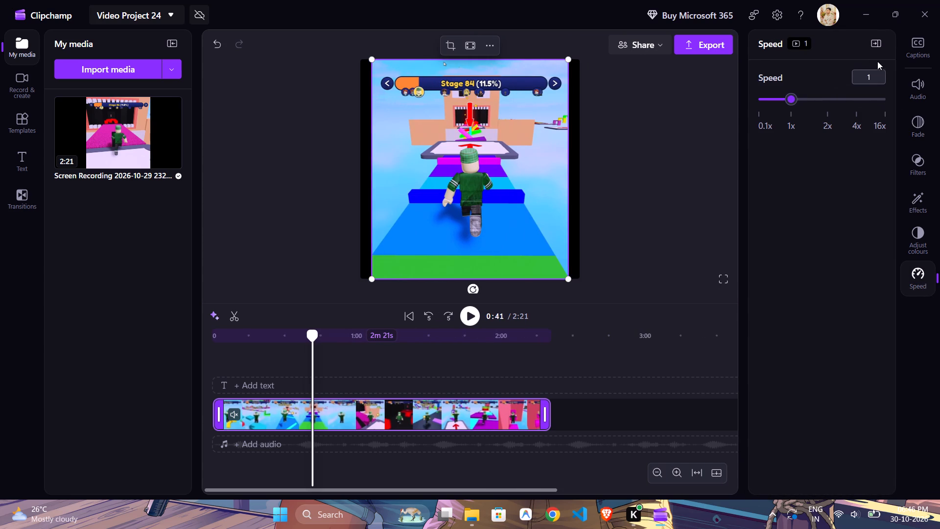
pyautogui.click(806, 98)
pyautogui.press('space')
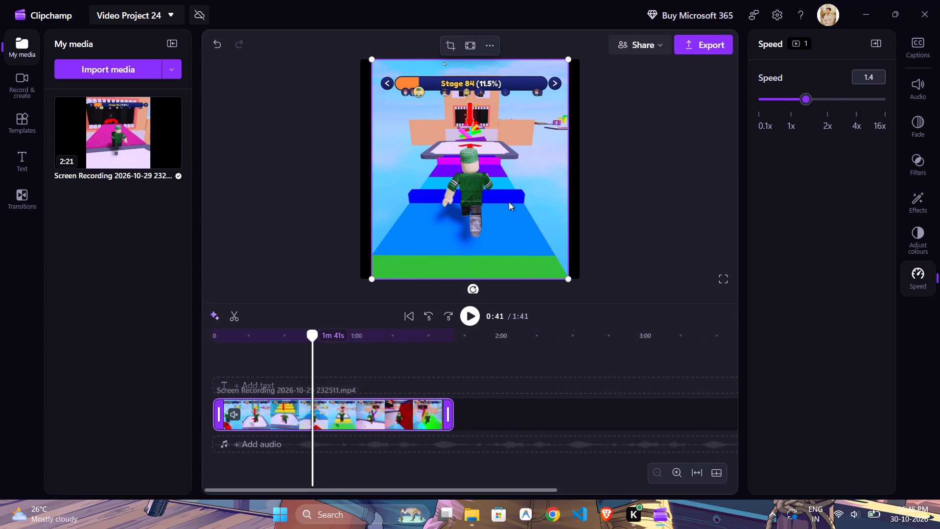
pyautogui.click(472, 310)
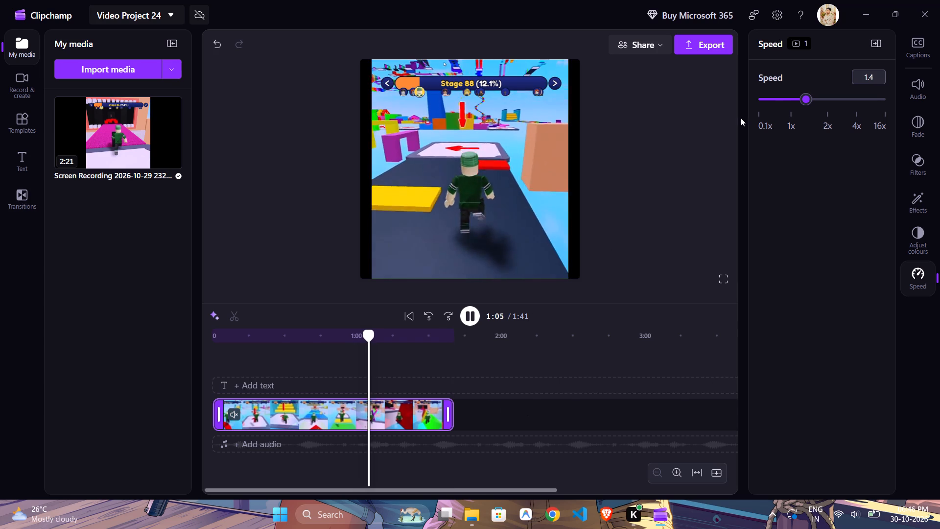
# Set the recording clip's playback speed to 1.5x.
pyautogui.click(879, 73)
pyautogui.click(879, 73)
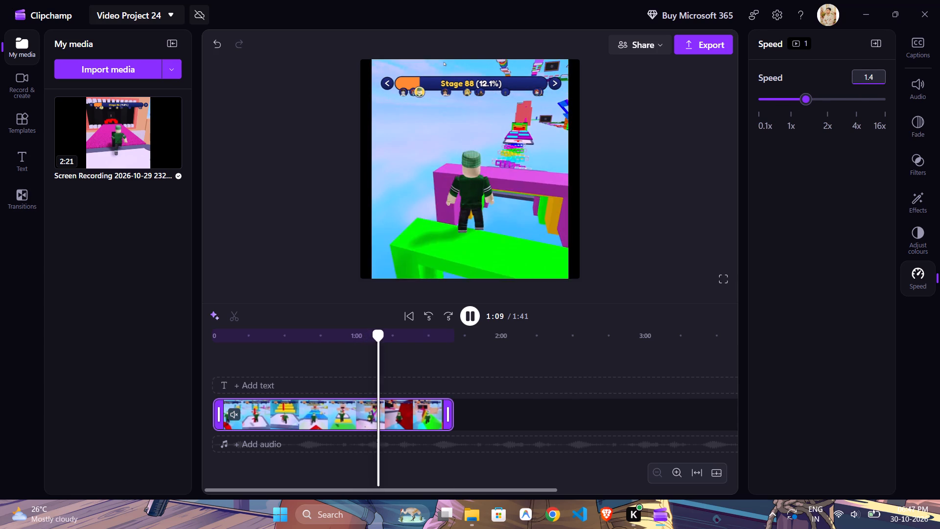
pyautogui.press('BackSpace')
pyautogui.press('5')
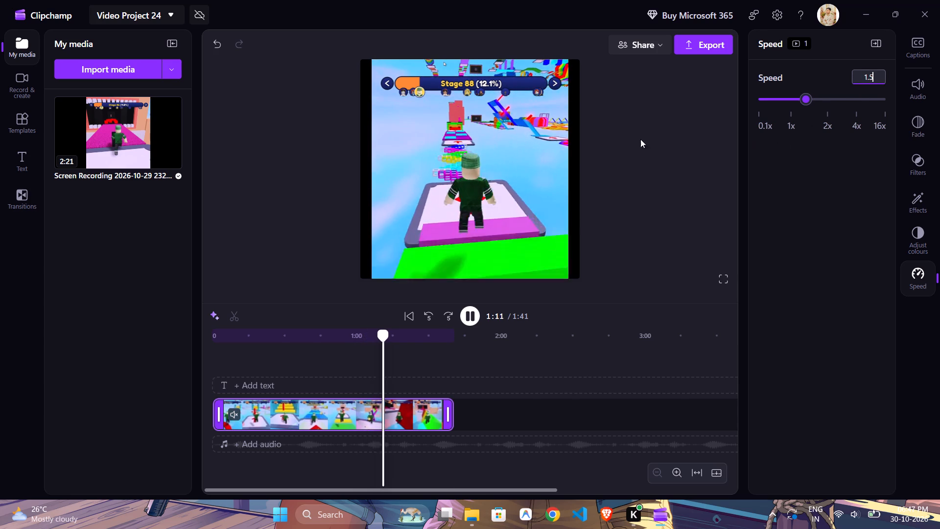
pyautogui.click(587, 197)
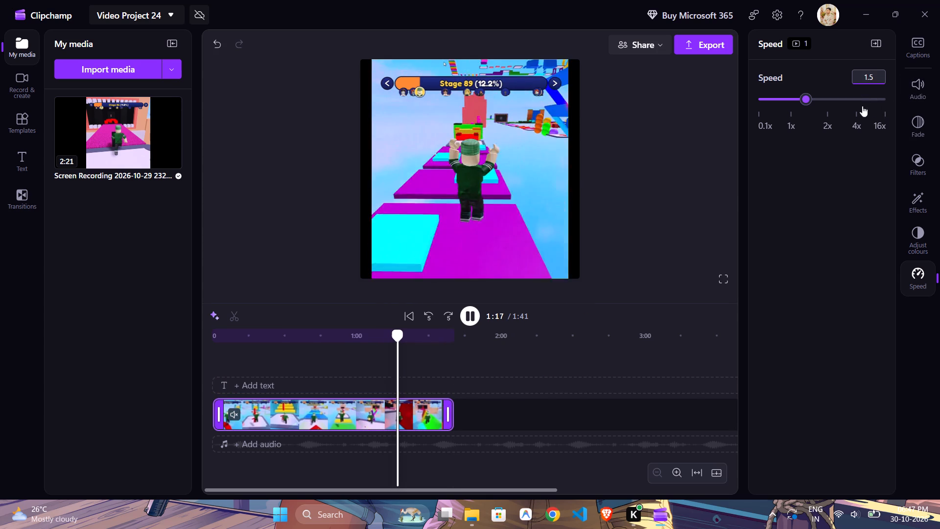
pyautogui.press('Return')
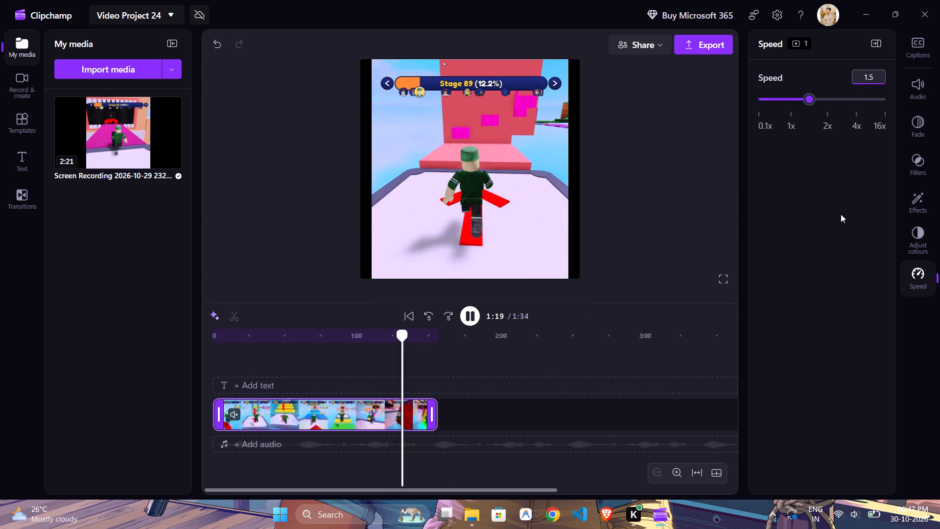
pyautogui.click(841, 214)
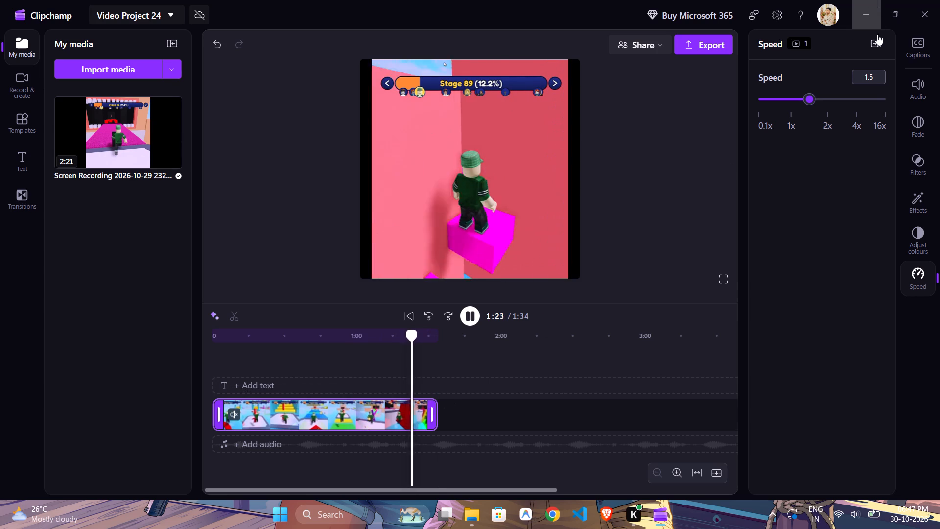
pyautogui.click(883, 43)
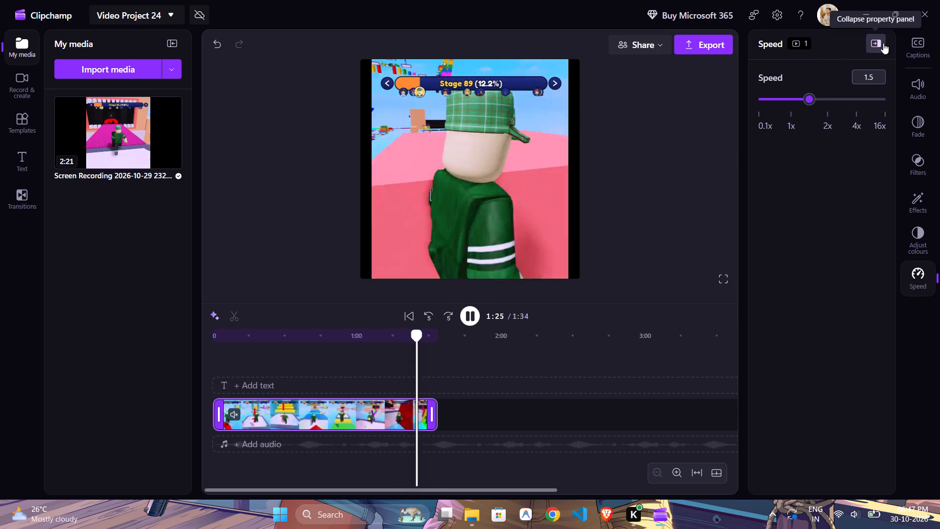
# Scale the recording to fill the video frame so the black side bars are covered.
pyautogui.click(573, 189)
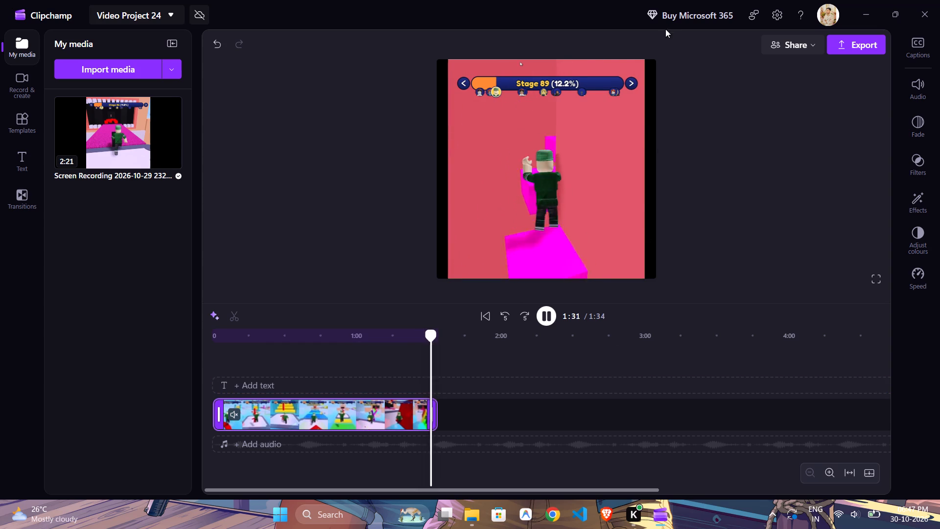
pyautogui.click(603, 143)
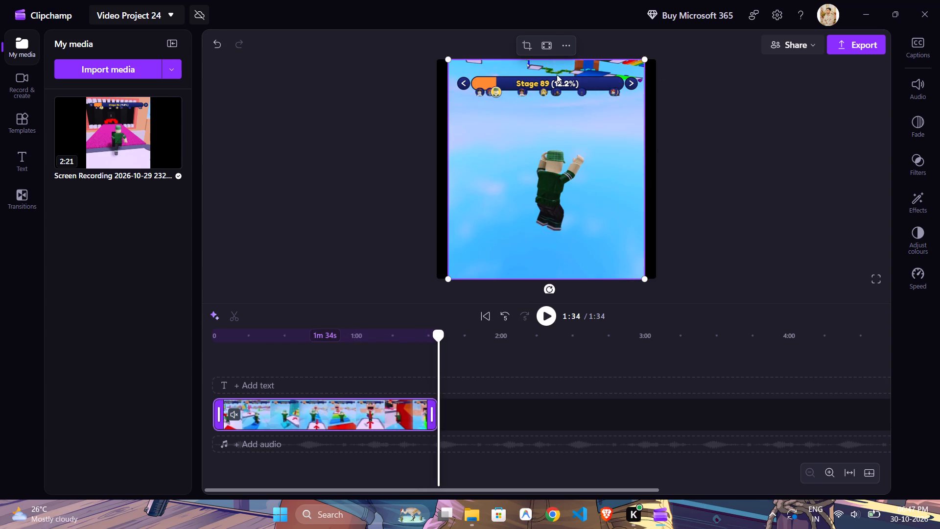
pyautogui.click(546, 47)
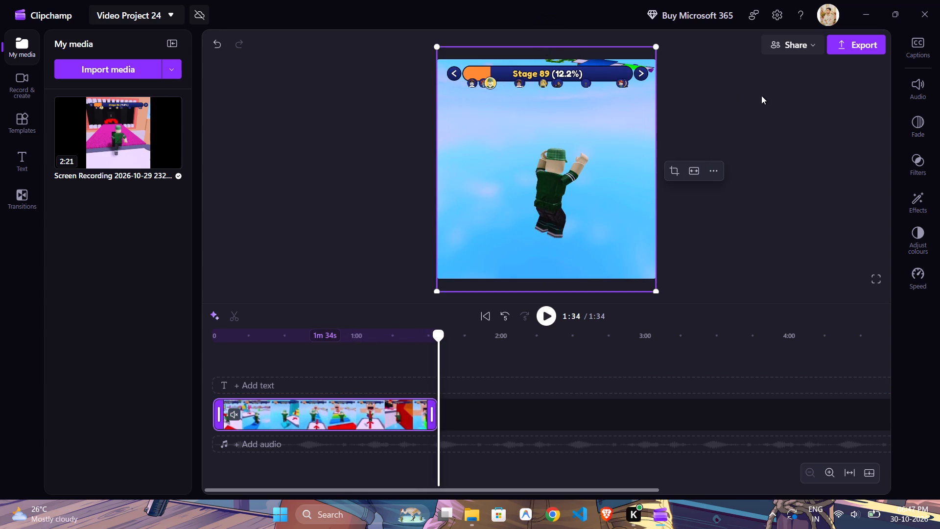
pyautogui.click(765, 90)
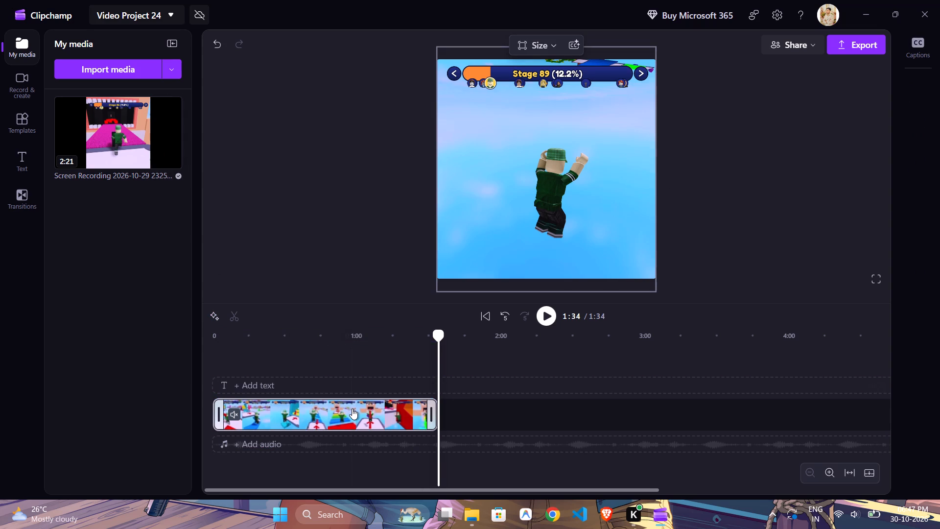
# Add the track Good Mornin' Miss Eliza - The Mini Vandals from the Downloads folder to the Clipchamp timeline beneath the video clip.
pyautogui.click(483, 528)
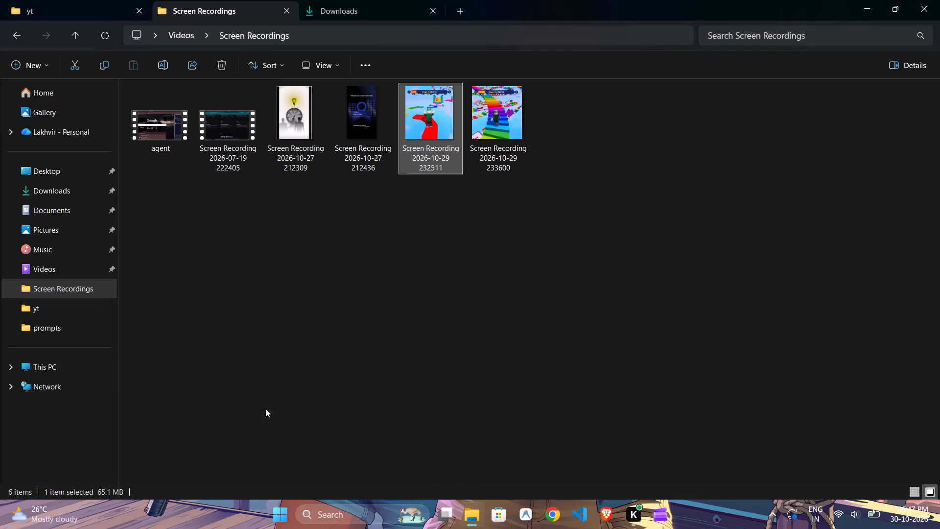
pyautogui.click(347, 0)
pyautogui.click(349, 7)
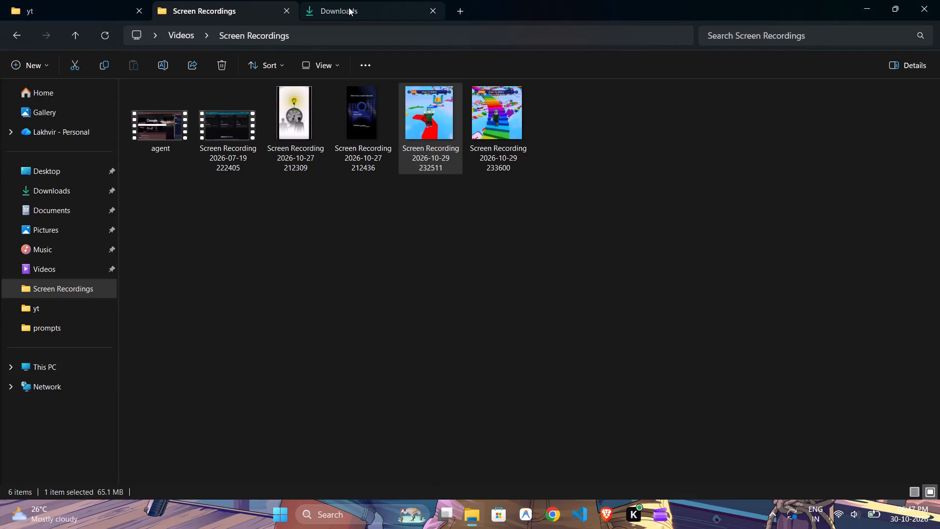
pyautogui.moveTo(205, 143); pyautogui.dragTo(667, 472)
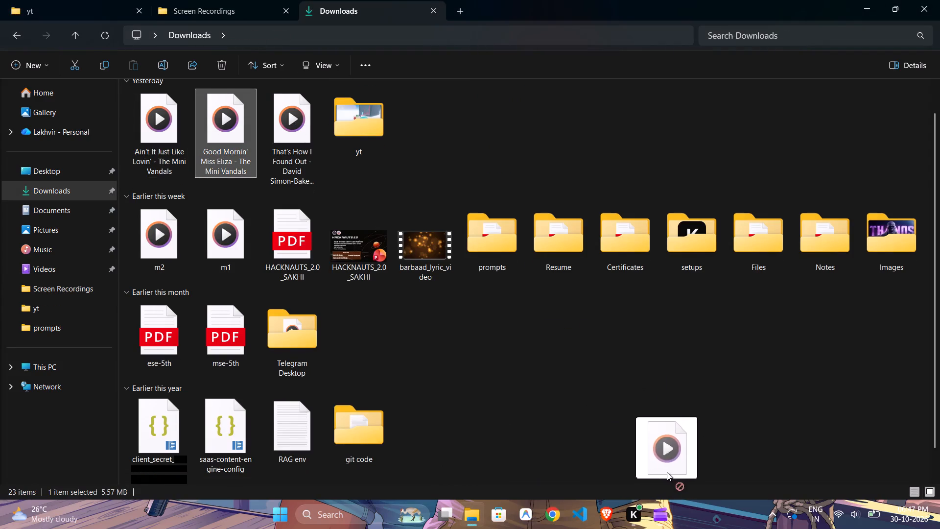
pyautogui.moveTo(667, 472); pyautogui.dragTo(420, 400)
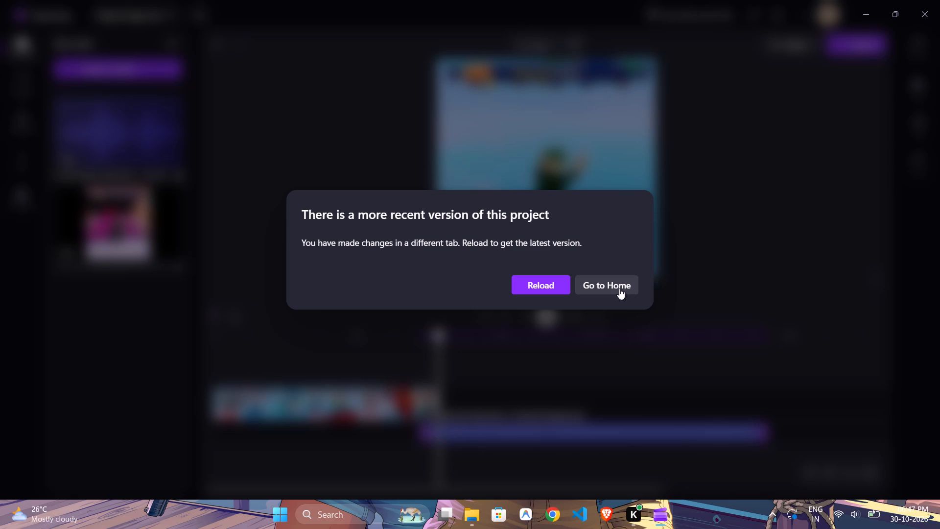
# Reload the project to get its latest version.
pyautogui.click(547, 284)
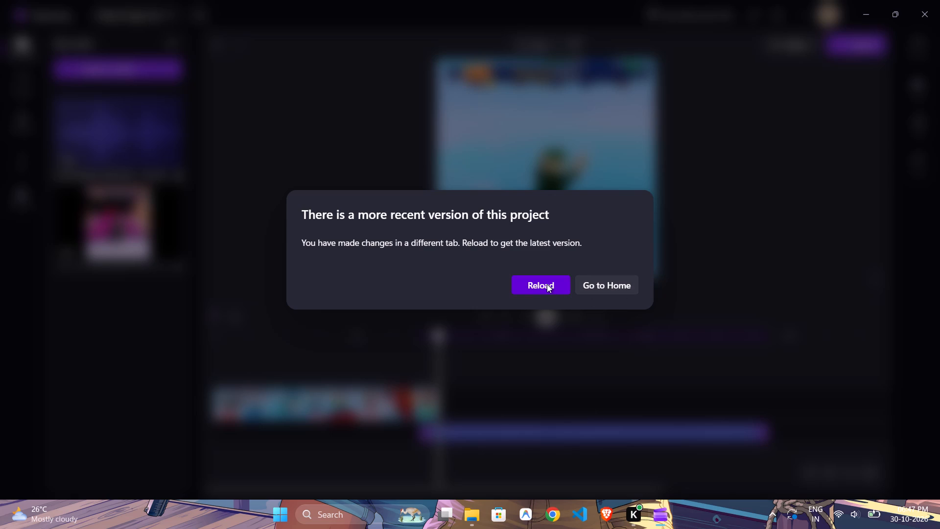
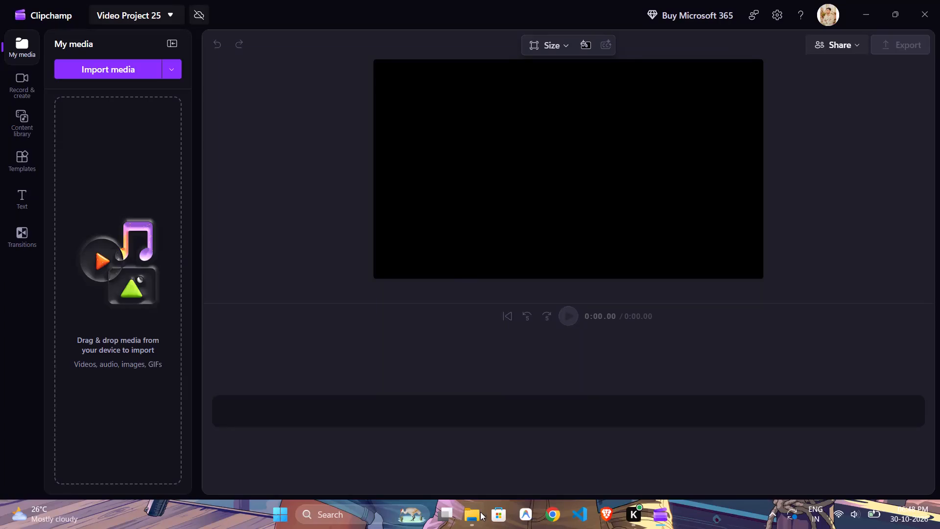
pyautogui.click(480, 511)
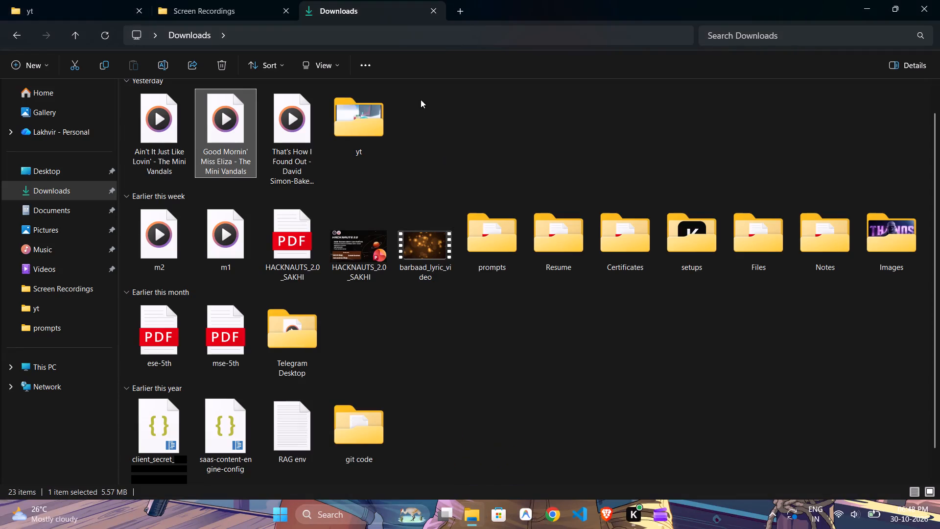
pyautogui.click(225, 6)
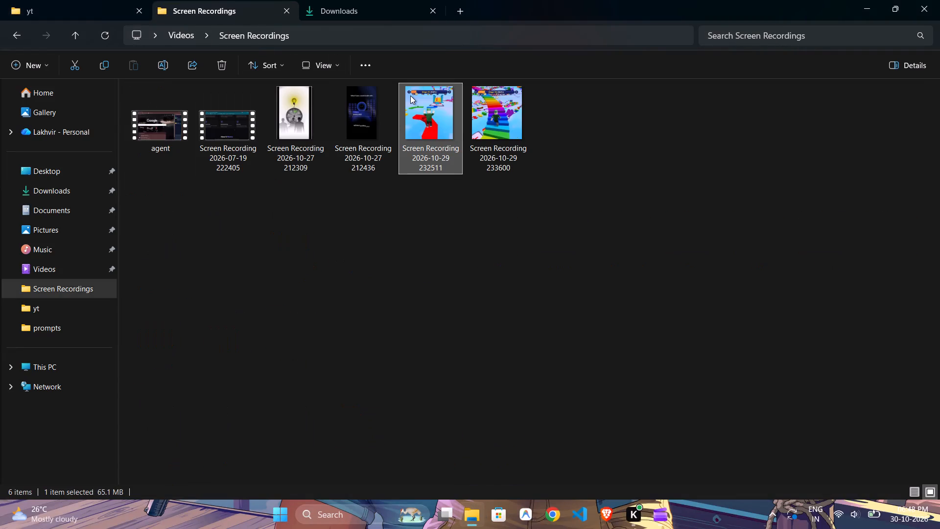
pyautogui.moveTo(410, 96); pyautogui.dragTo(628, 495)
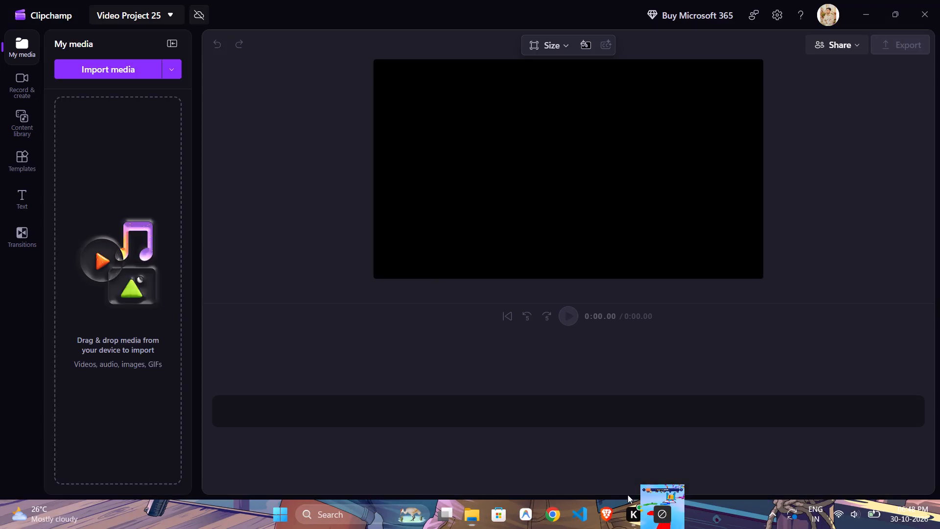
pyautogui.moveTo(628, 495); pyautogui.dragTo(215, 235)
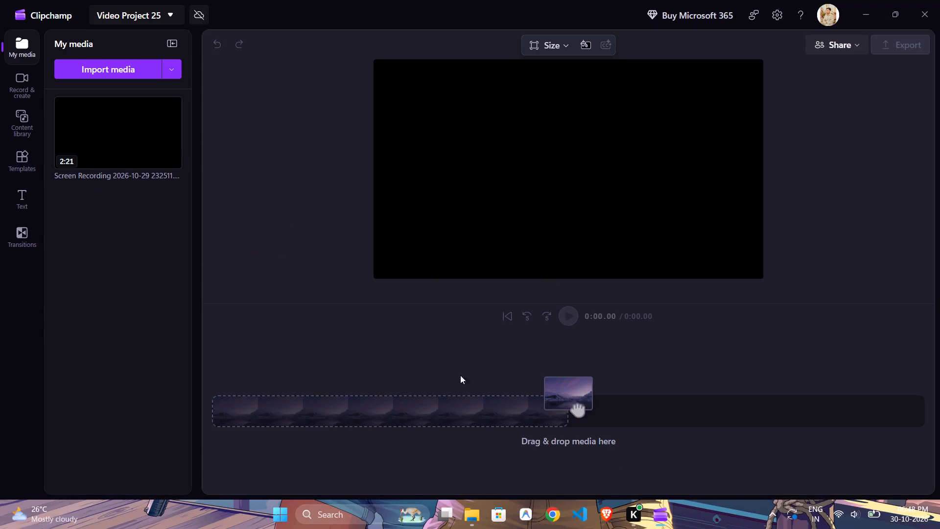
pyautogui.moveTo(138, 145); pyautogui.dragTo(384, 410)
pyautogui.keyDown('ctrl'); pyautogui.scroll(-9, 384, 410); pyautogui.keyUp('ctrl')
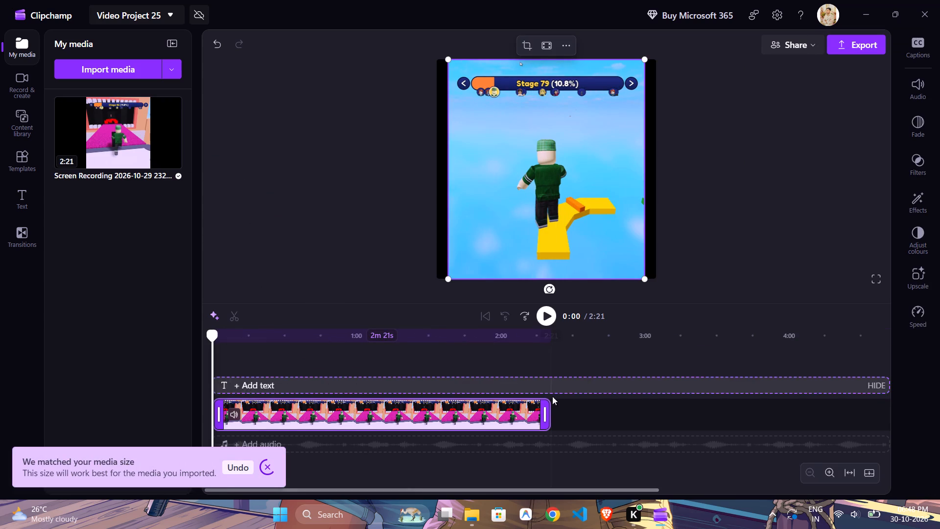
# Mute the recording clip's audio on the timeline.
pyautogui.click(517, 408)
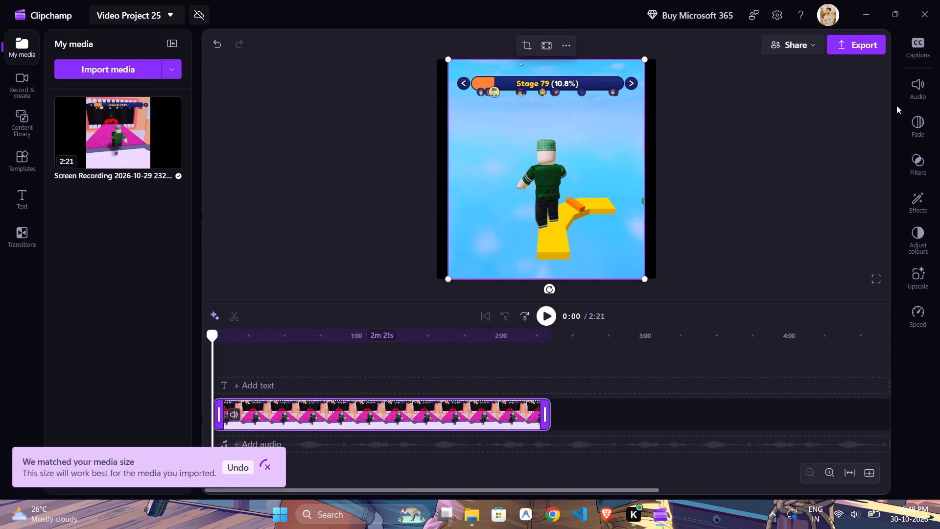
pyautogui.click(921, 93)
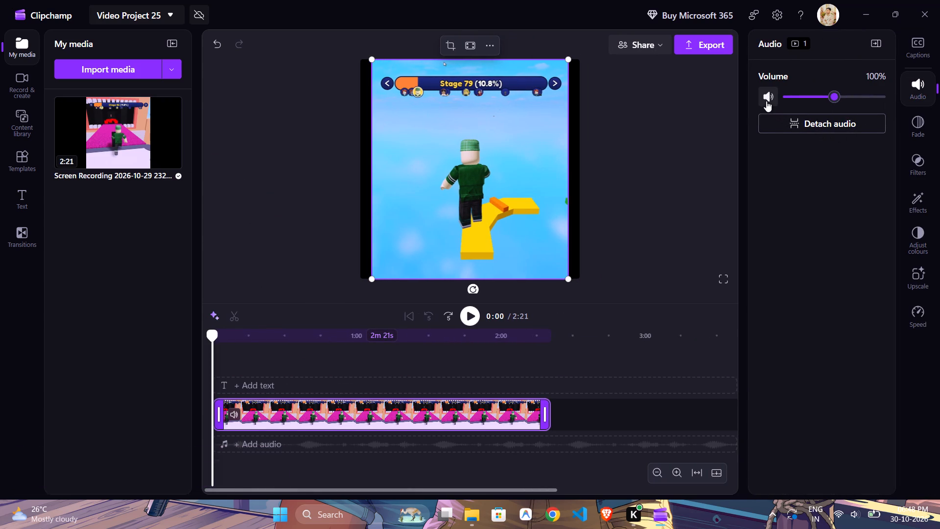
pyautogui.click(766, 101)
# Set the recording clip's playback speed to 1.5x.
pyautogui.click(917, 307)
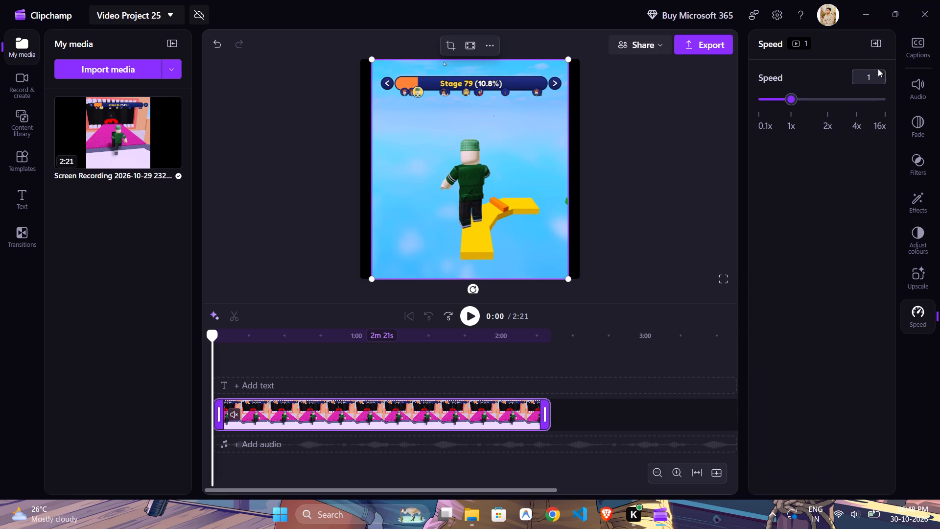
pyautogui.click(876, 75)
pyautogui.click(876, 75)
pyautogui.press('Return')
pyautogui.write('.5')
pyautogui.press('Return')
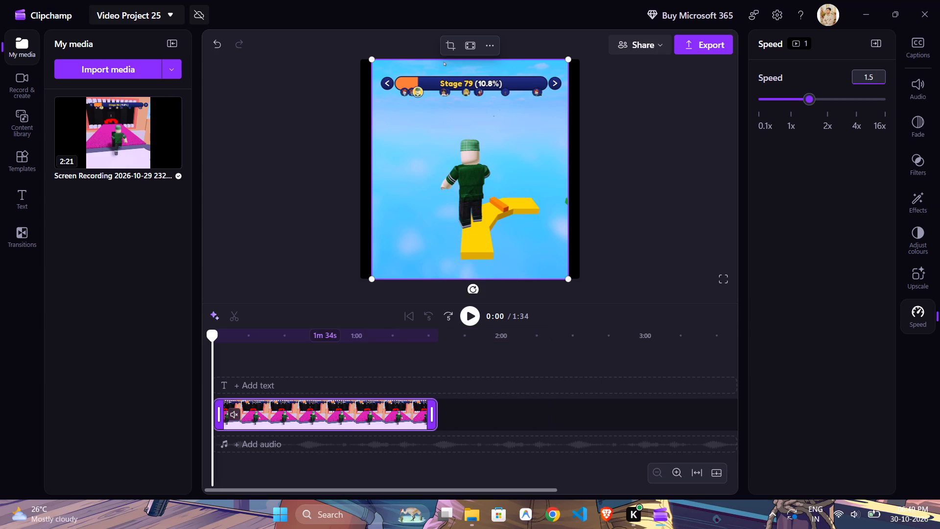
# Scale the recording to fill the video frame so the black side bars are covered.
pyautogui.click(469, 44)
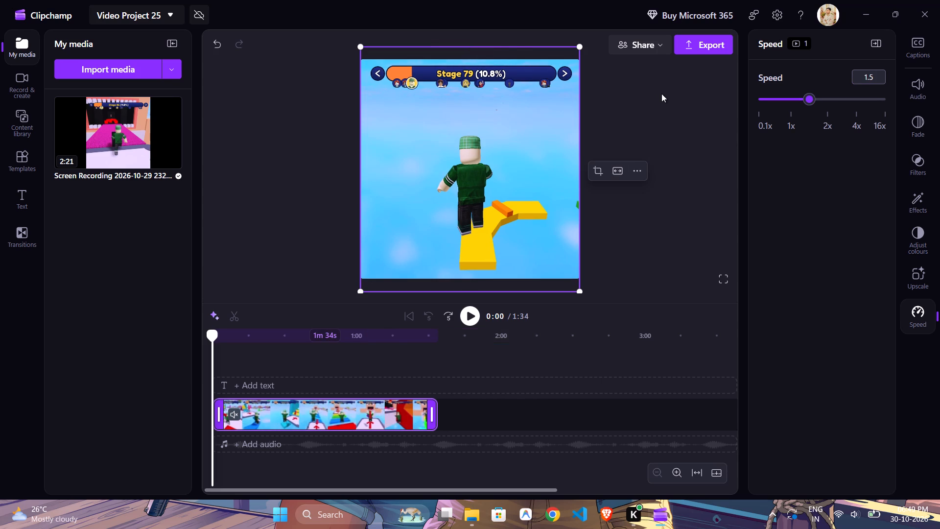
pyautogui.click(661, 94)
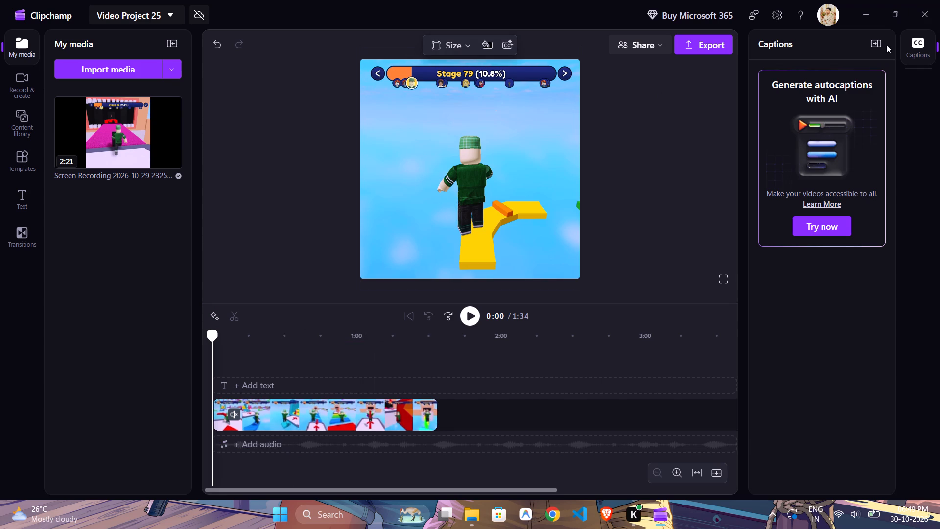
pyautogui.click(928, 52)
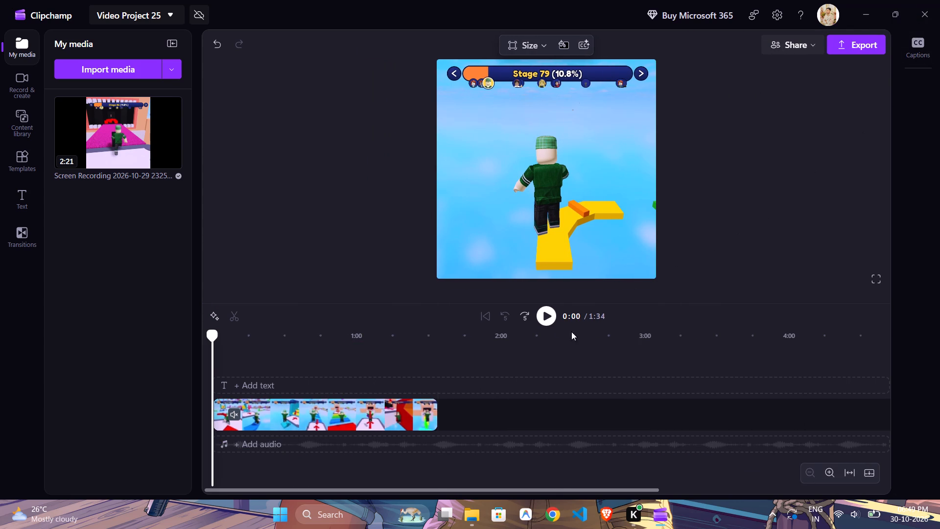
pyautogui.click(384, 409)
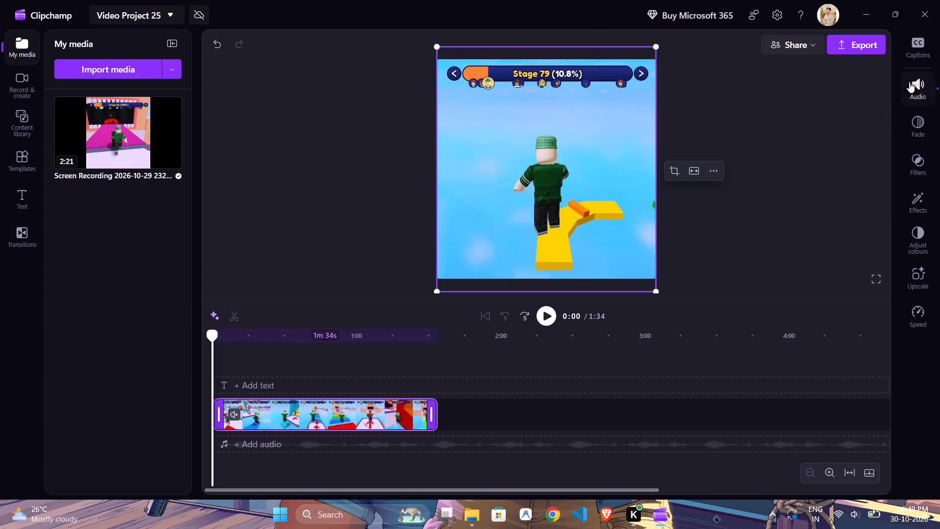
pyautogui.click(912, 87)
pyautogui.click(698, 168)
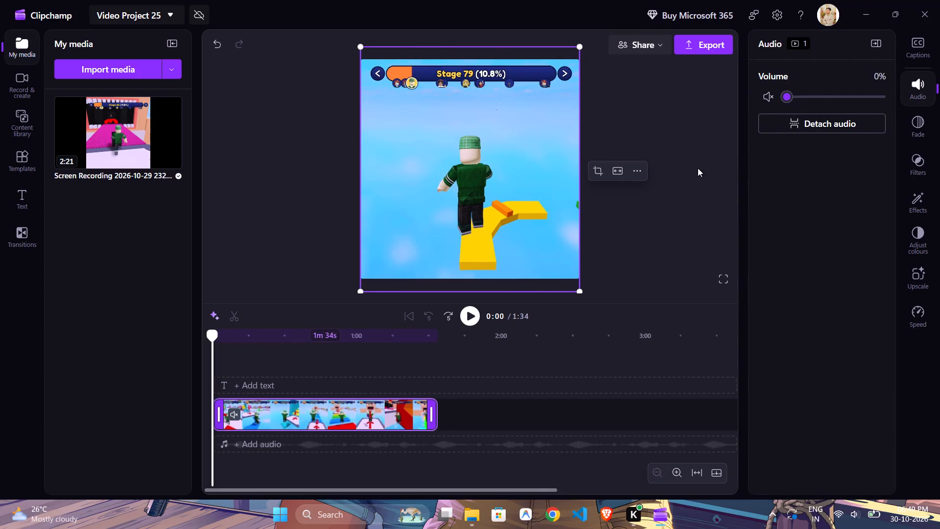
# Add the track Good Mornin' Miss Eliza - The Mini Vandals from the Downloads folder to the Clipchamp project.
pyautogui.click(459, 521)
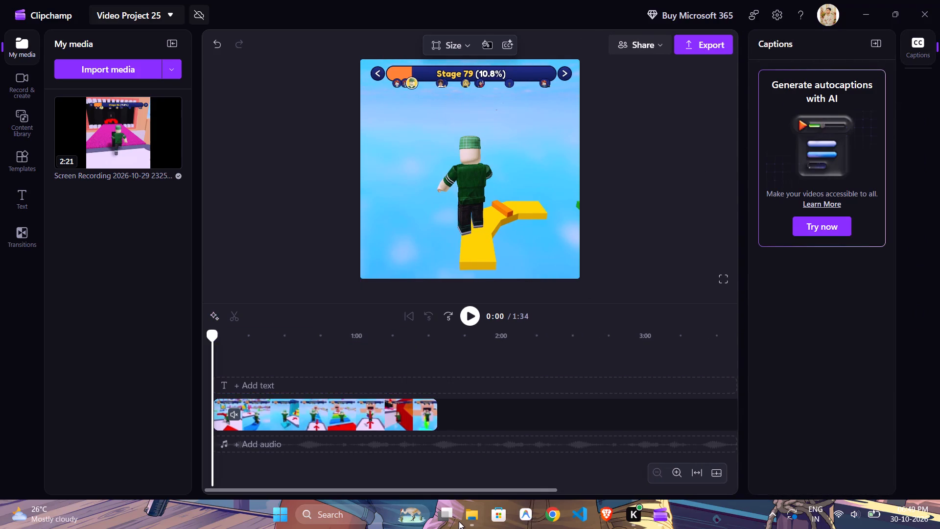
pyautogui.click(316, 10)
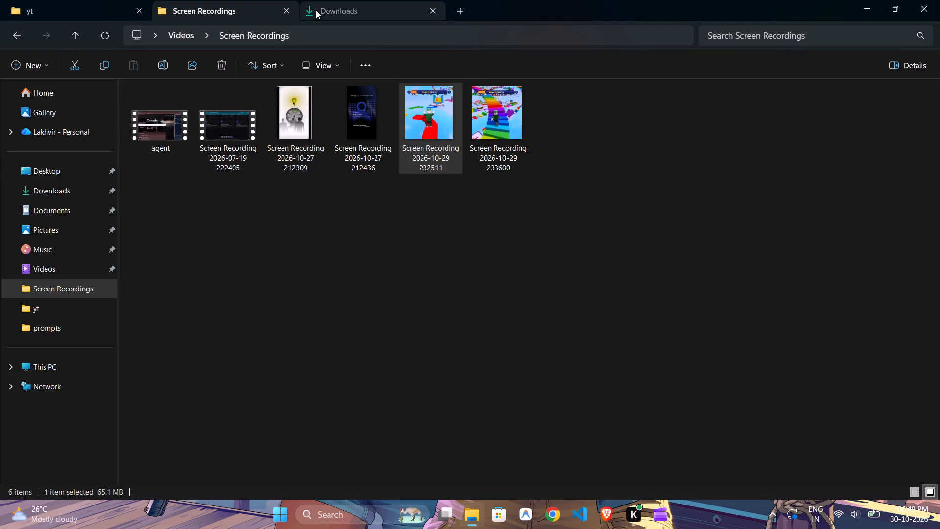
pyautogui.click(236, 127)
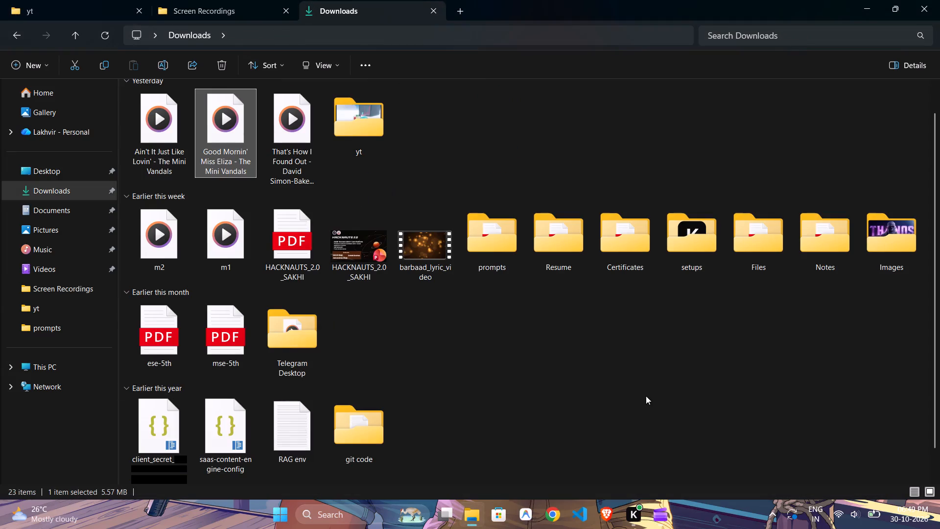
pyautogui.click(231, 129)
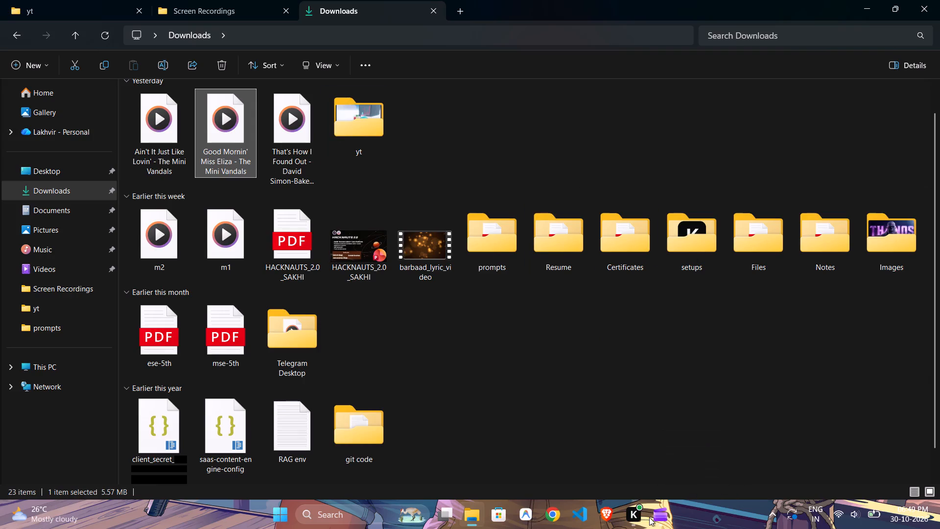
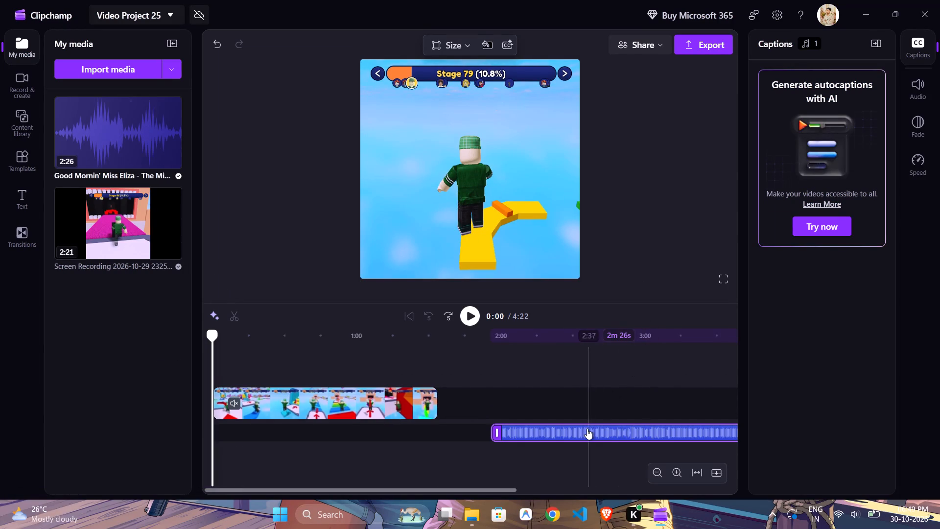
# Move the music clip to the start of the timeline, directly beneath the recording clip.
pyautogui.moveTo(587, 428); pyautogui.dragTo(270, 437)
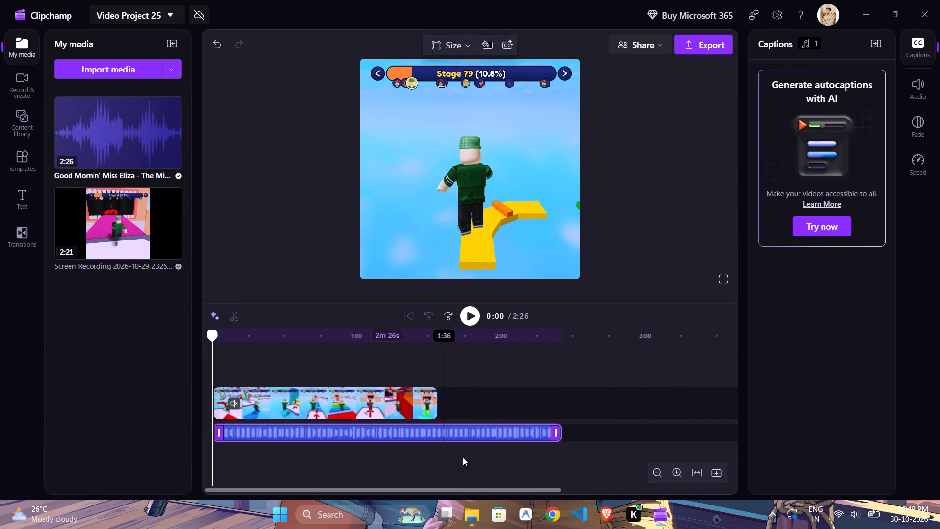
# Trim the end of the music clip to 1m 34s so it finishes together with the recording clip.
pyautogui.moveTo(557, 424); pyautogui.dragTo(463, 434)
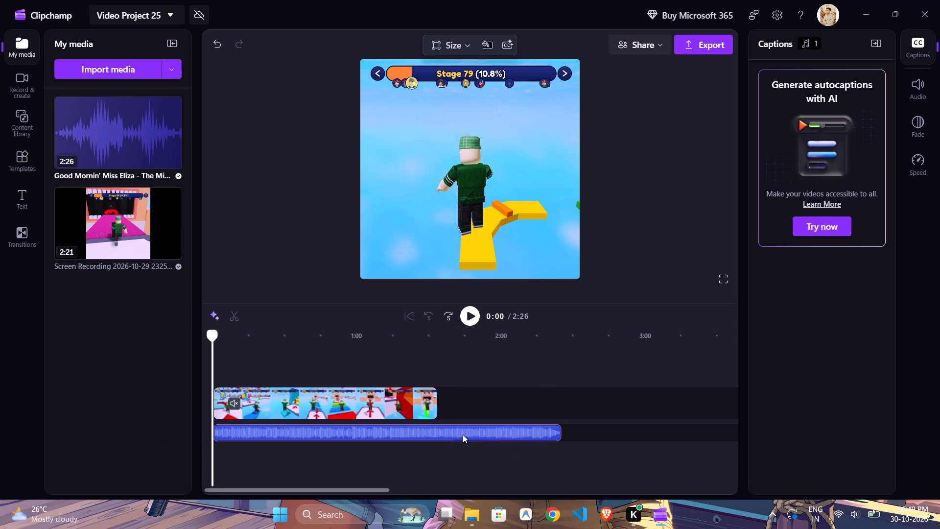
pyautogui.moveTo(463, 434); pyautogui.dragTo(467, 434)
pyautogui.moveTo(557, 439); pyautogui.dragTo(496, 444)
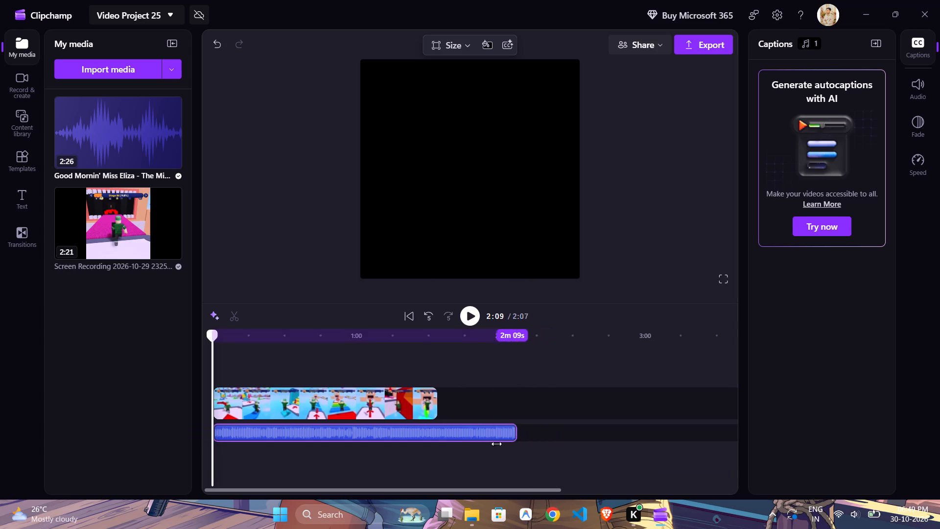
pyautogui.moveTo(496, 444); pyautogui.dragTo(435, 442)
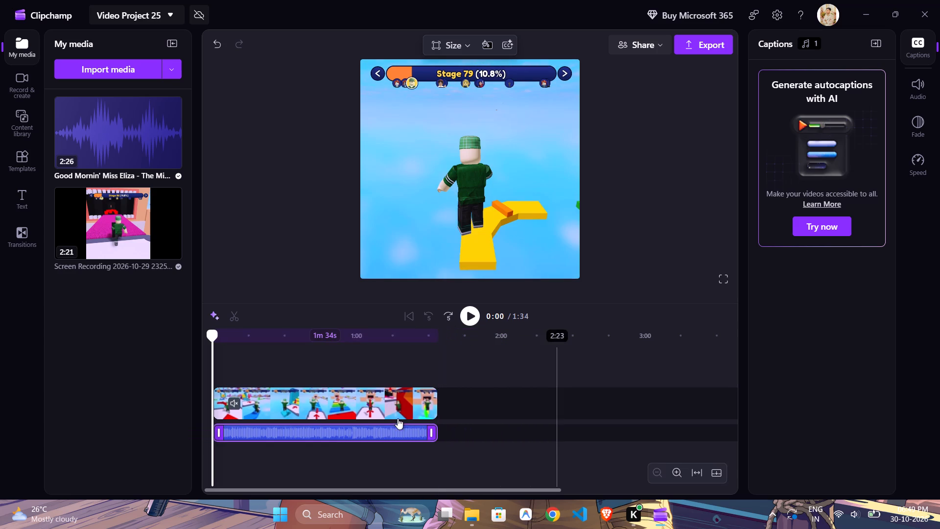
# Preview the edit with its background music, playing from the 1:00 mark.
pyautogui.moveTo(215, 329); pyautogui.dragTo(251, 329)
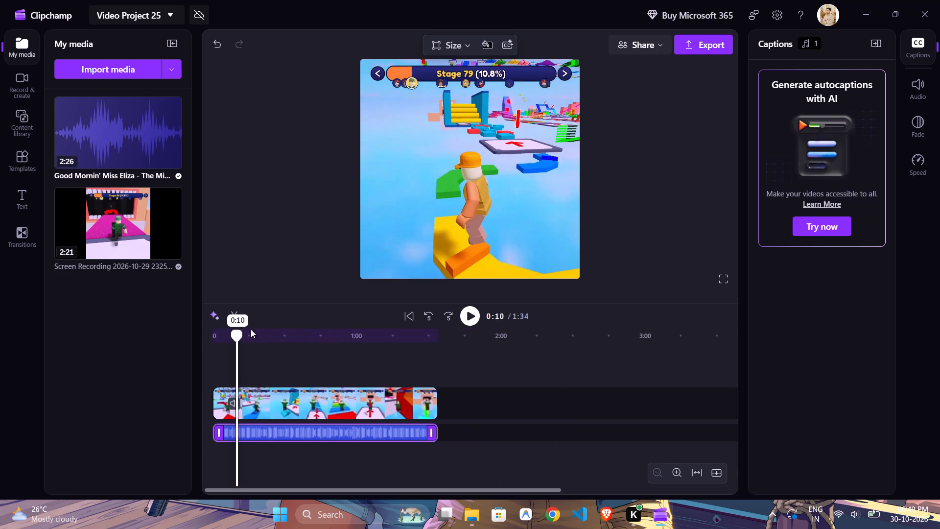
pyautogui.moveTo(251, 329); pyautogui.dragTo(354, 337)
pyautogui.press('space')
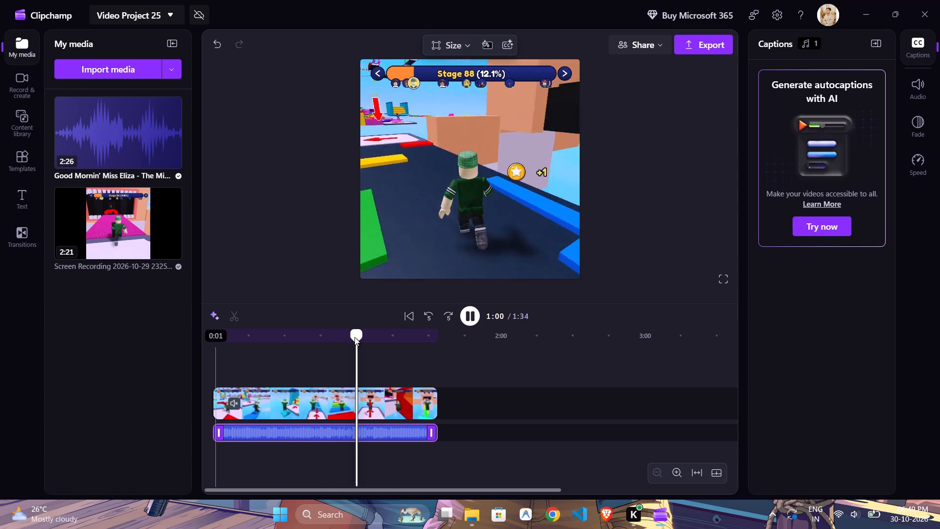
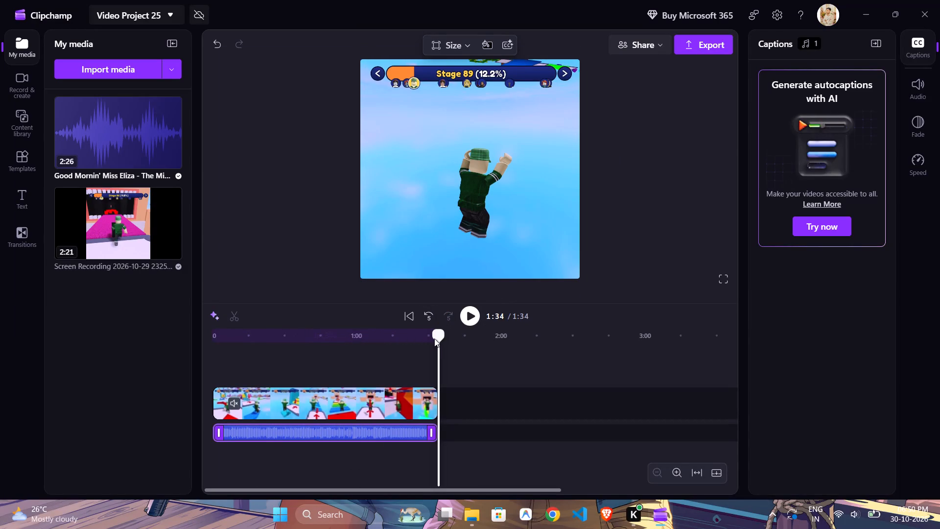
# Preview the edit with its background music from the beginning of the timeline.
pyautogui.moveTo(440, 338); pyautogui.dragTo(204, 387)
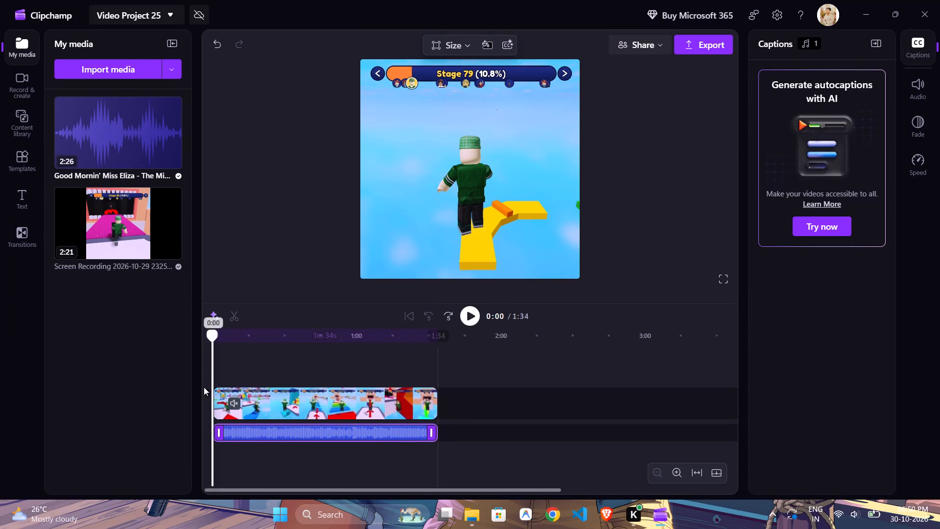
pyautogui.click(470, 316)
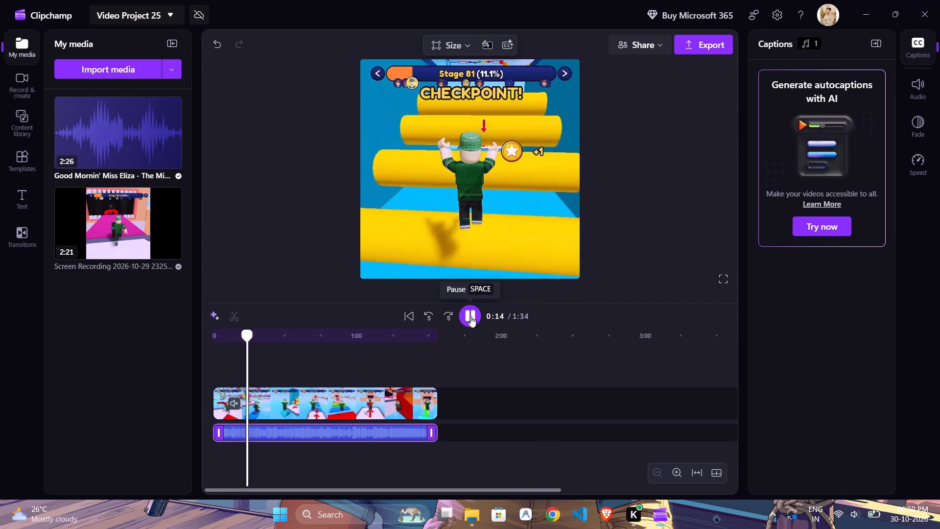
# Export the video at 1080p under the file name vid16, checking the existing video names in the yt downloads folder before naming it.
pyautogui.click(709, 48)
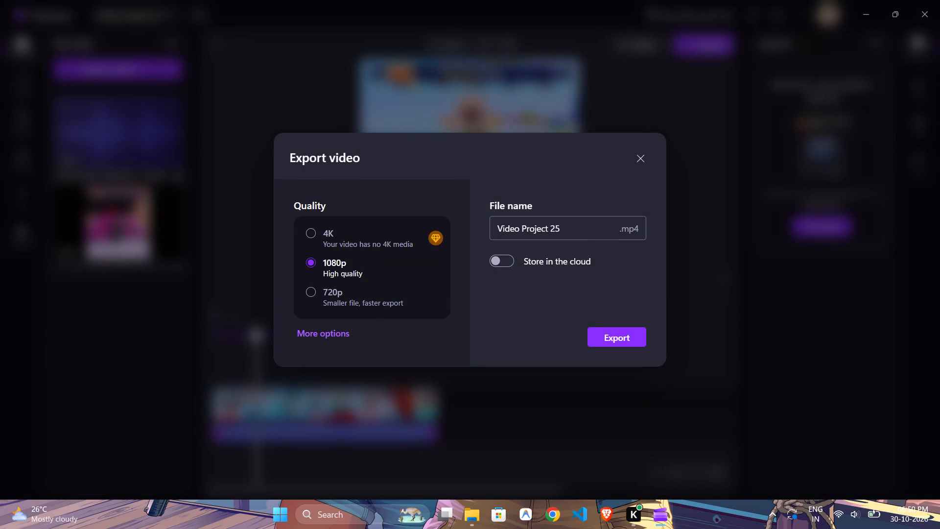
pyautogui.doubleClick(590, 225)
pyautogui.click(479, 528)
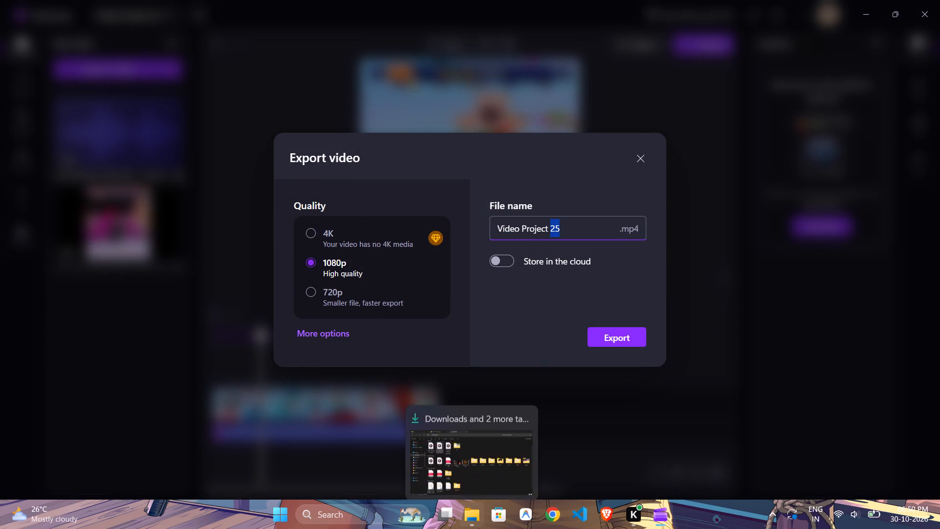
pyautogui.click(61, 8)
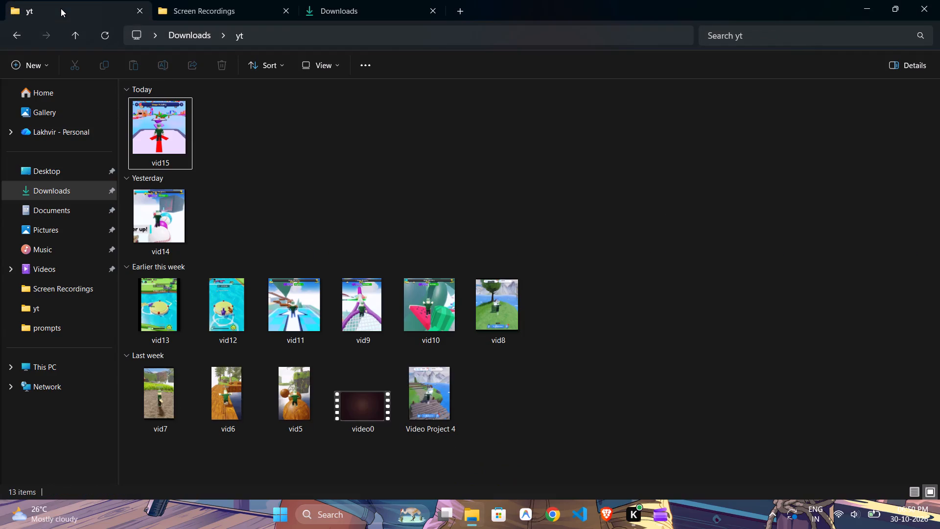
pyautogui.click(666, 511)
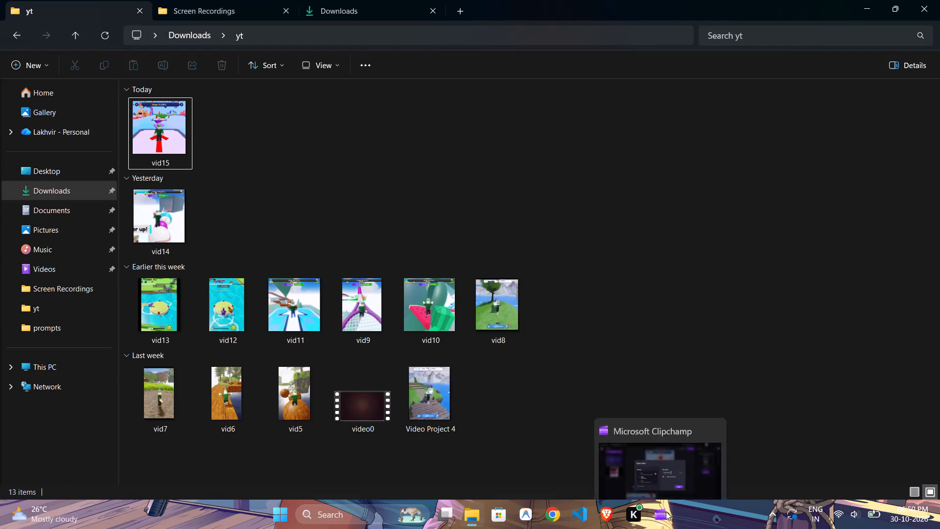
pyautogui.tripleClick(582, 233)
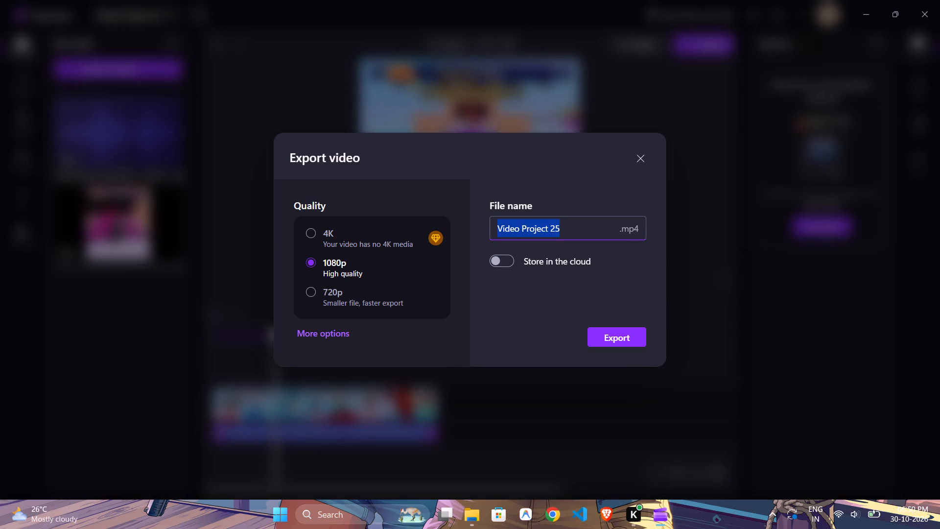
pyautogui.write('vid16')
pyautogui.press('Return')
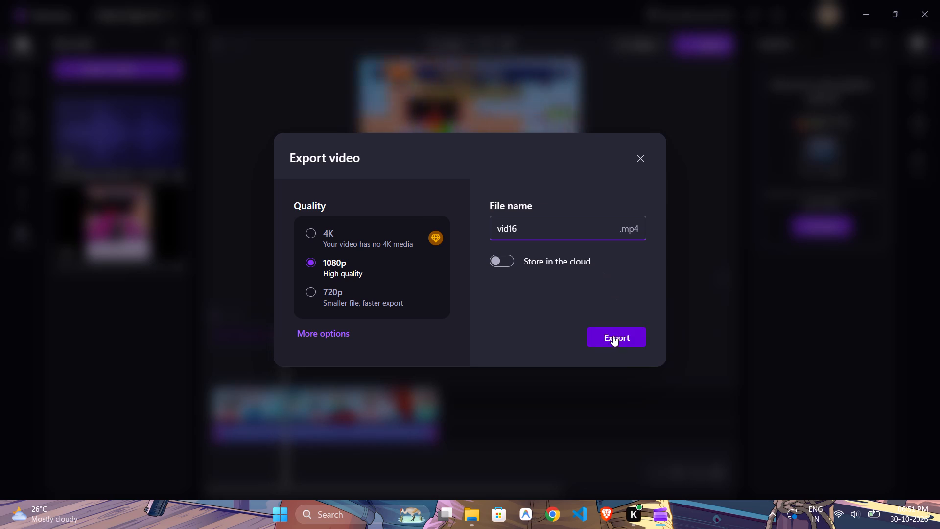
pyautogui.click(617, 337)
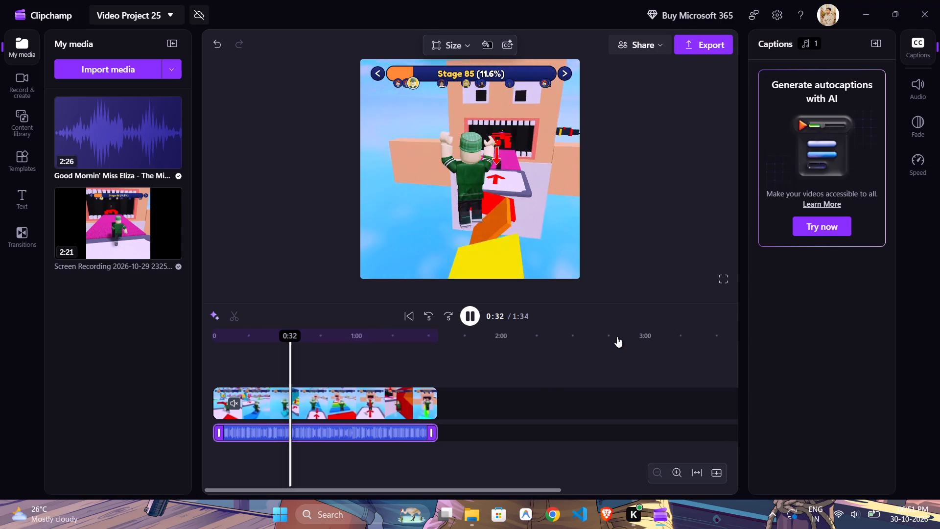
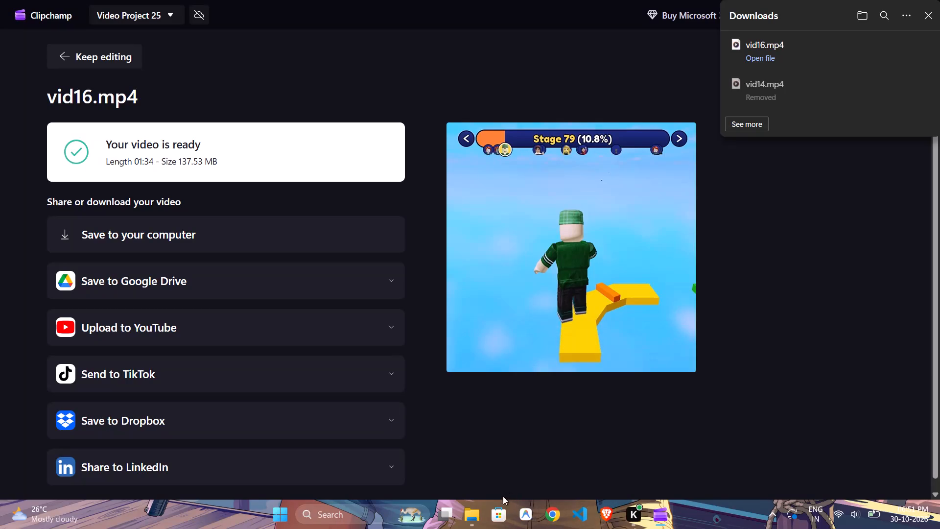
# In File Explorer, move the exported vid16 video from the Downloads folder into the yt folder.
pyautogui.click(474, 516)
pyautogui.click(223, 10)
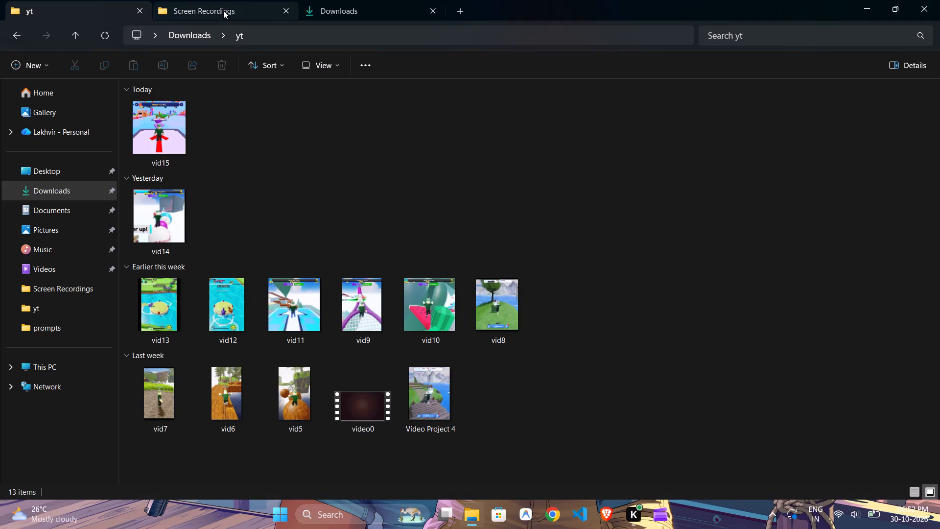
pyautogui.click(345, 0)
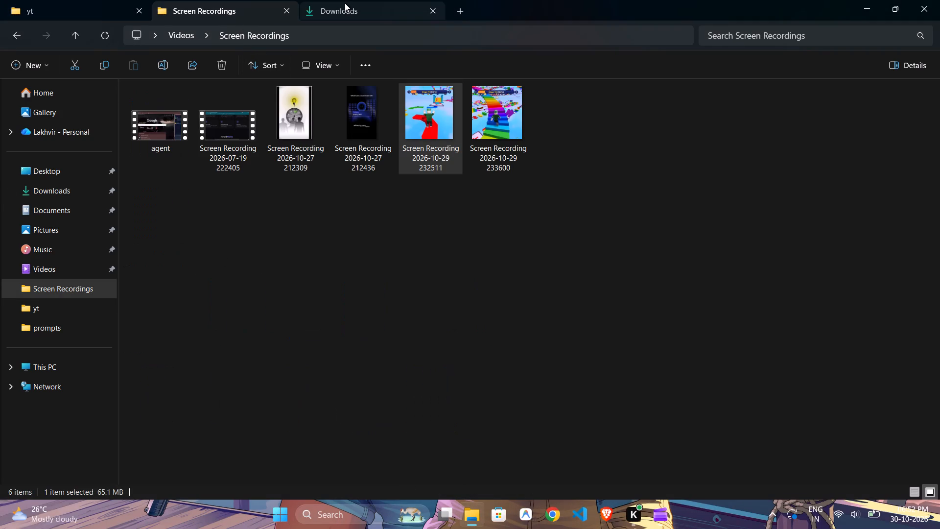
pyautogui.click(345, 3)
pyautogui.moveTo(149, 143); pyautogui.dragTo(115, 120)
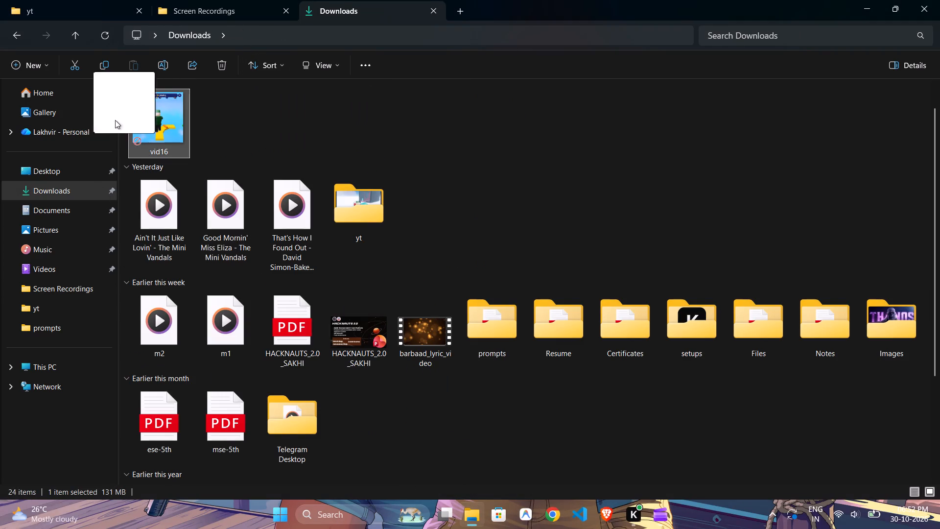
pyautogui.moveTo(115, 120); pyautogui.dragTo(252, 153)
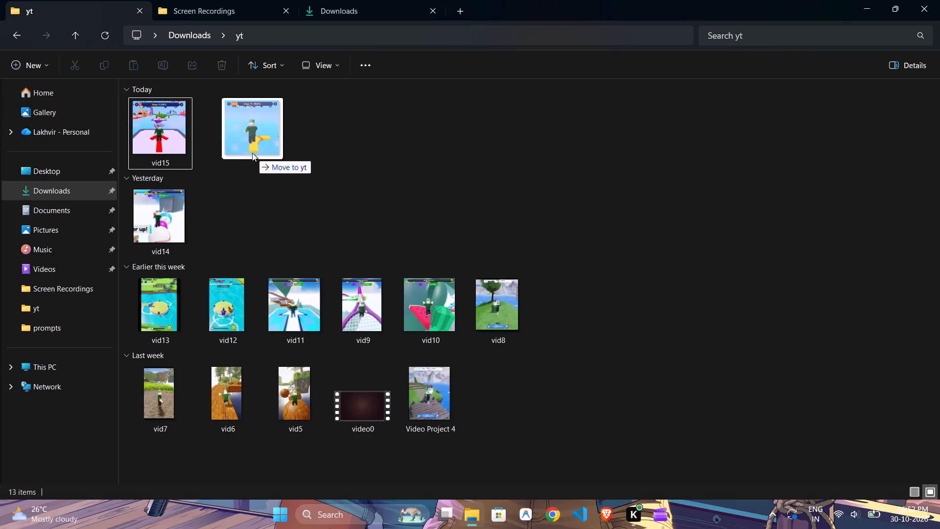
pyautogui.click(408, 101)
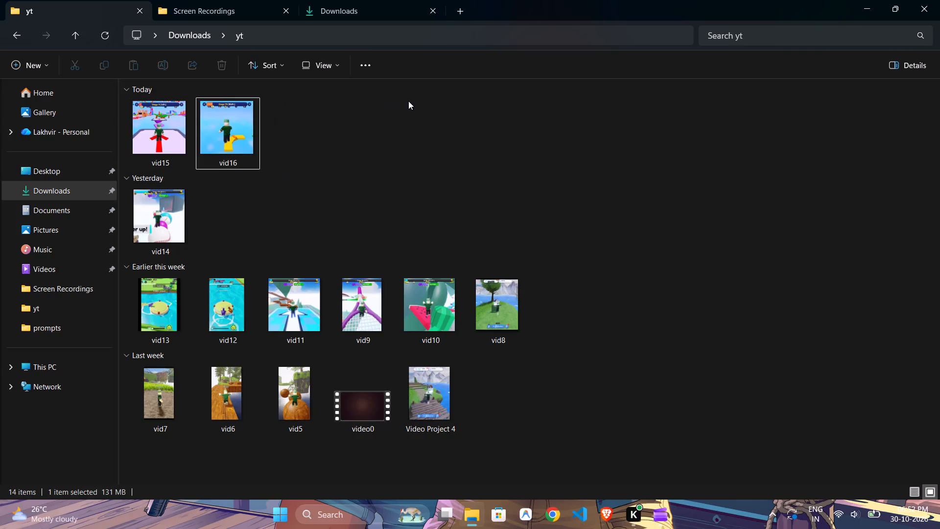
pyautogui.click(389, 3)
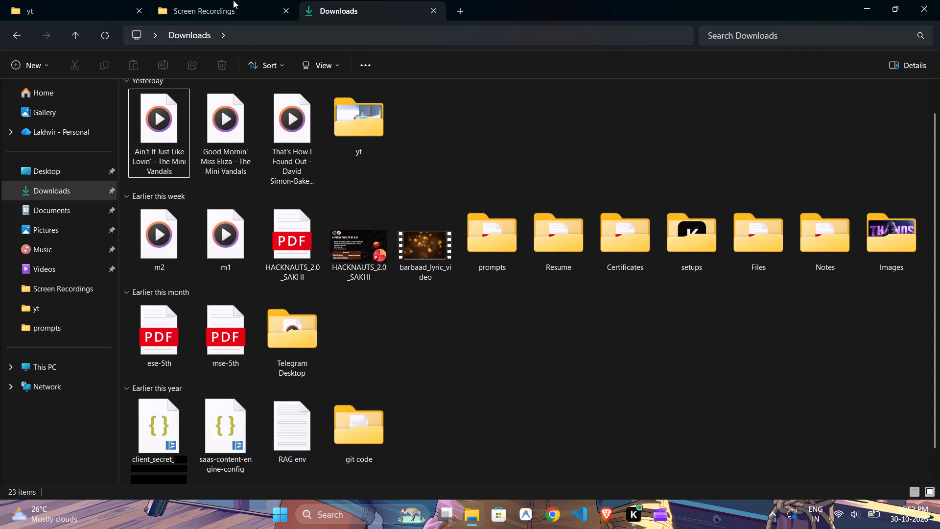
pyautogui.click(233, 0)
pyautogui.doubleClick(233, 0)
pyautogui.click(231, 8)
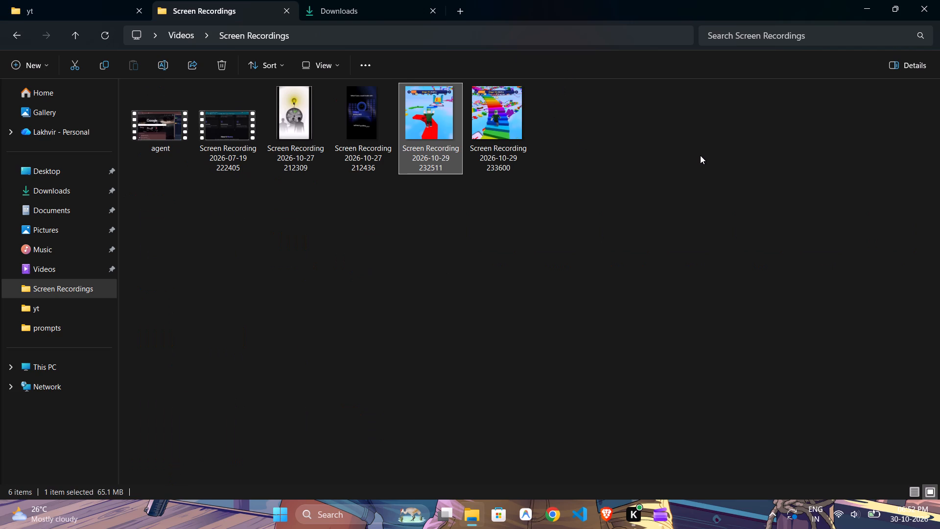
pyautogui.press('Delete')
pyautogui.doubleClick(418, 106)
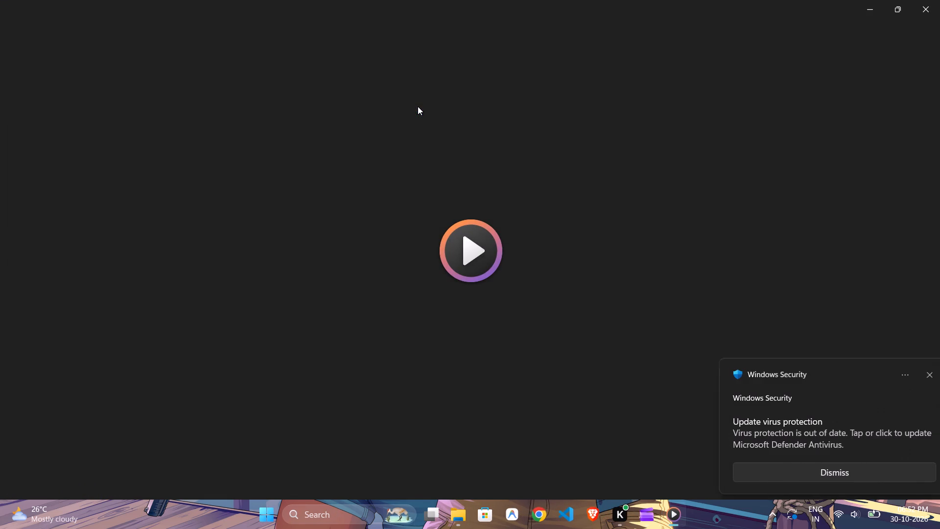
pyautogui.click(914, 376)
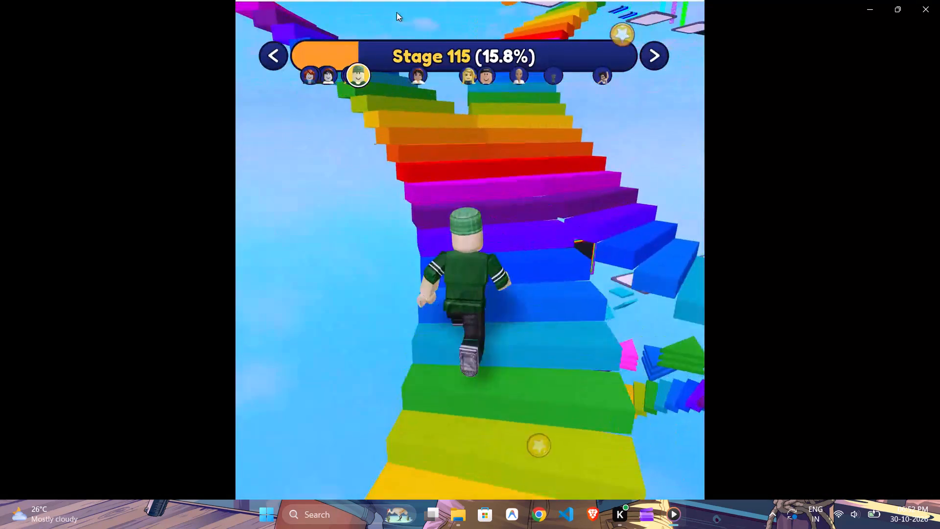
pyautogui.click(939, 29)
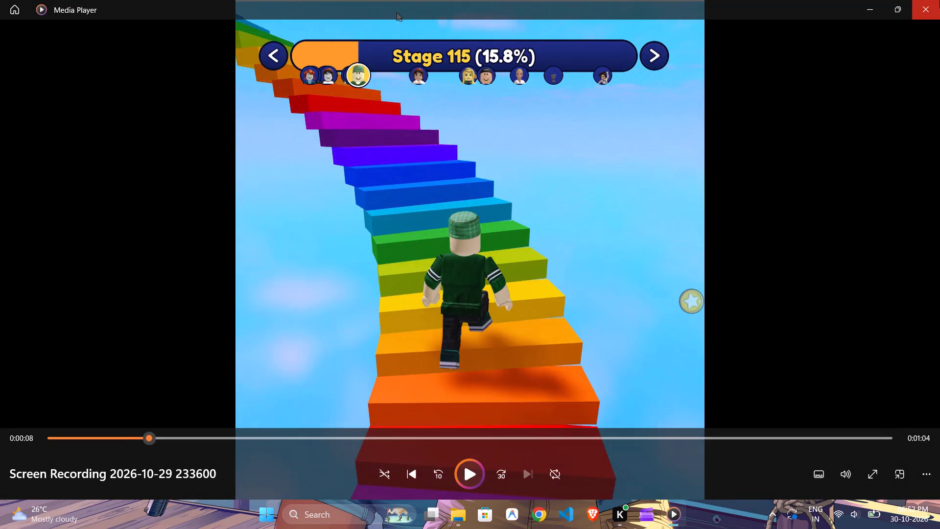
pyautogui.click(939, 0)
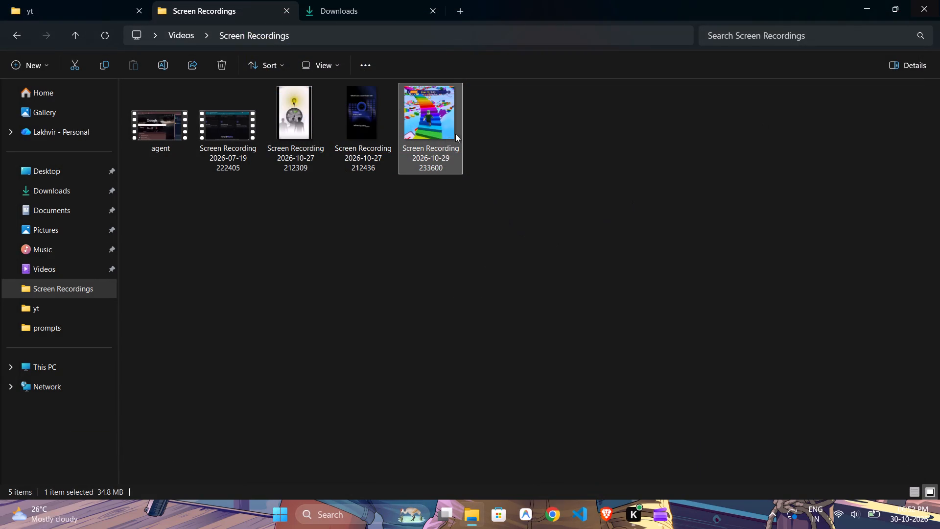
# Switch to Clipchamp, dismiss its downloads list and close the window of the finished vid16 project.
pyautogui.moveTo(446, 127); pyautogui.dragTo(475, 155)
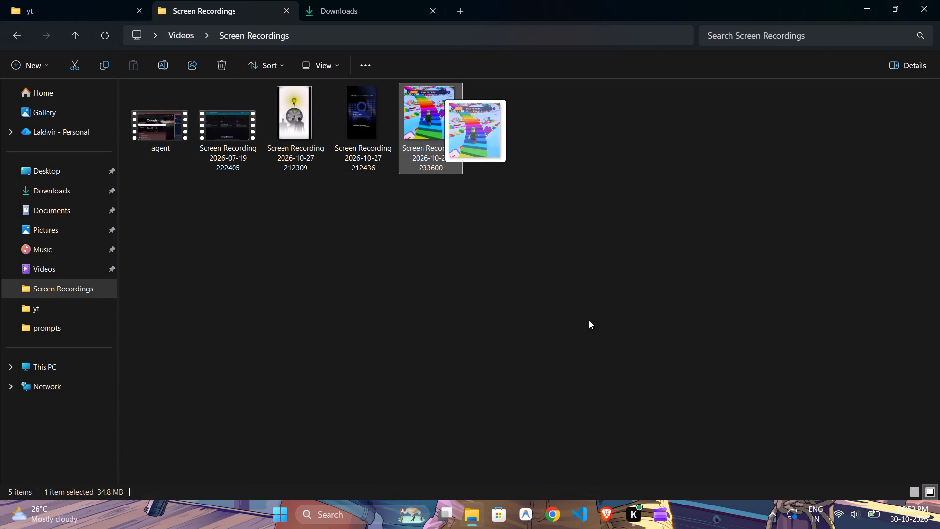
pyautogui.click(658, 516)
pyautogui.click(939, 0)
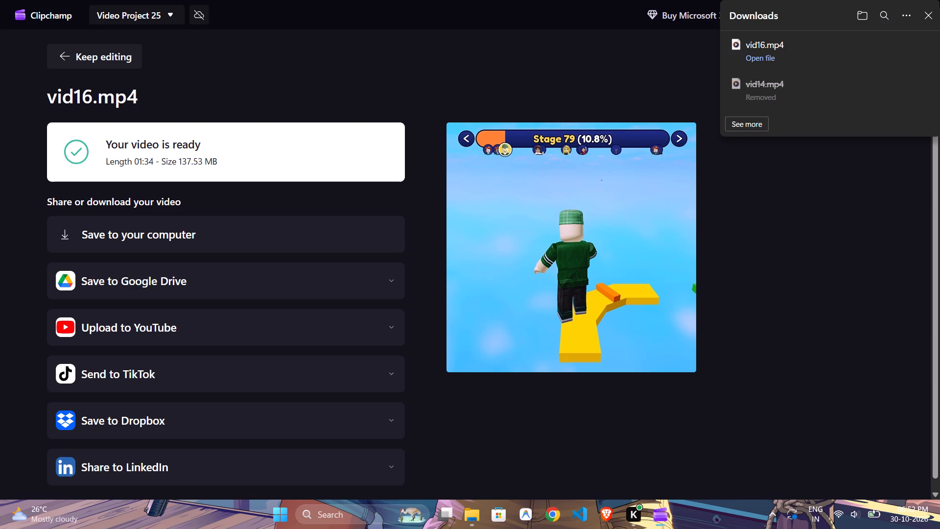
pyautogui.click(934, 21)
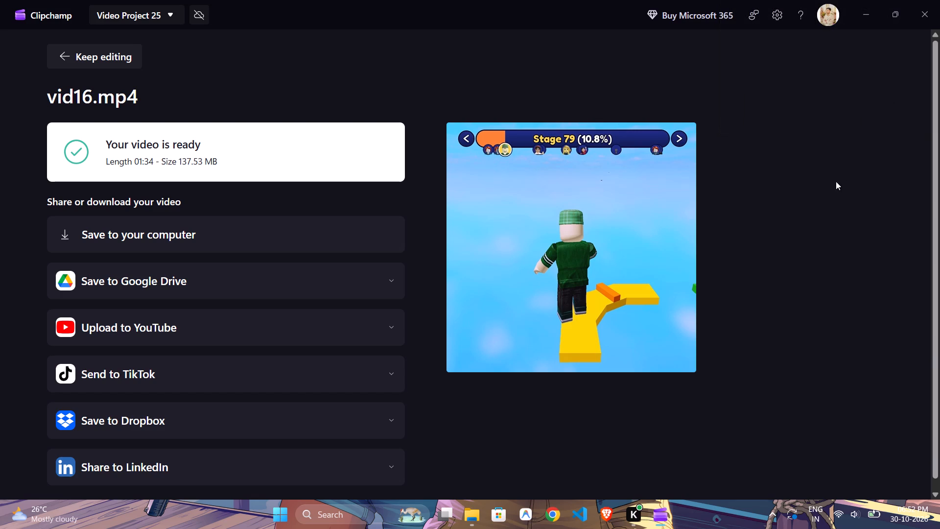
pyautogui.click(929, 26)
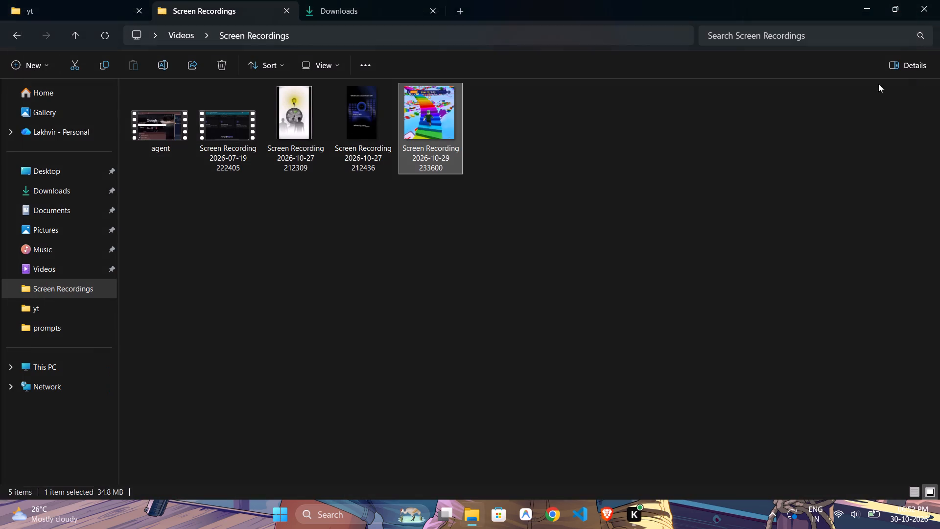
pyautogui.rightClick(450, 159)
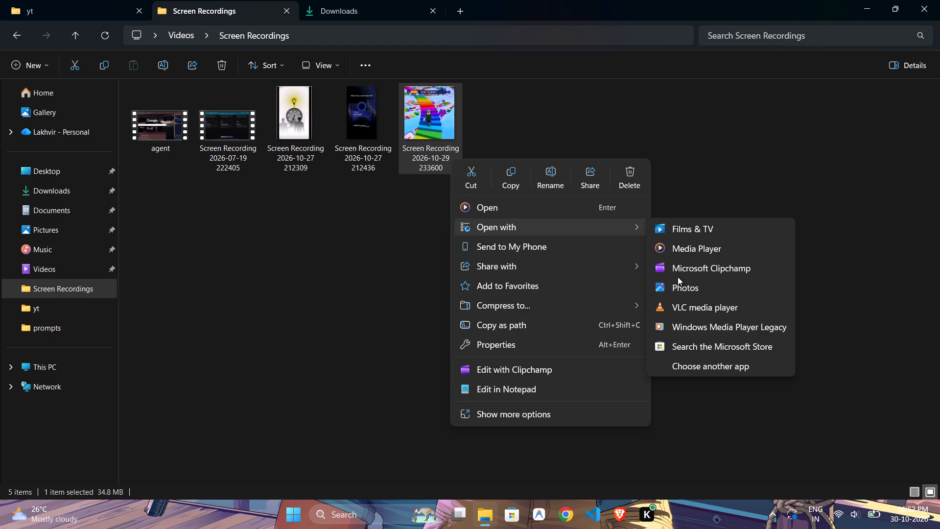
pyautogui.click(680, 275)
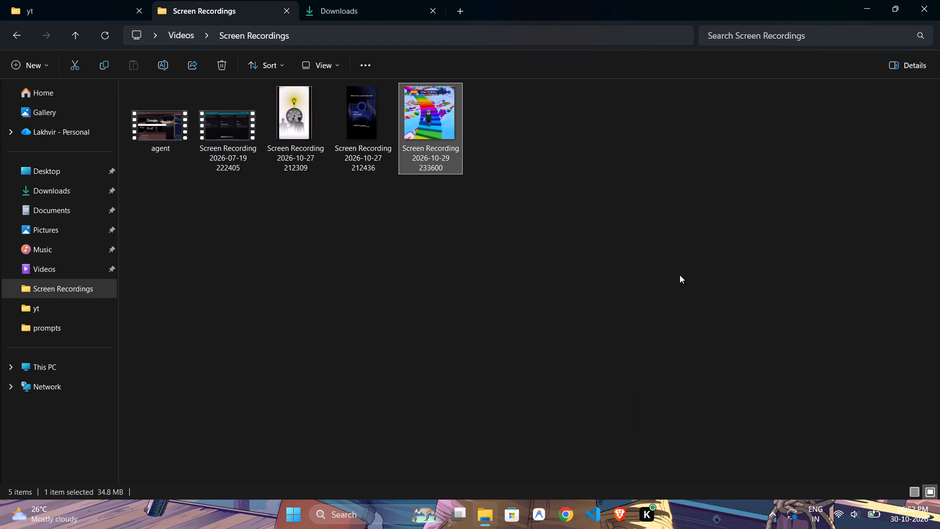
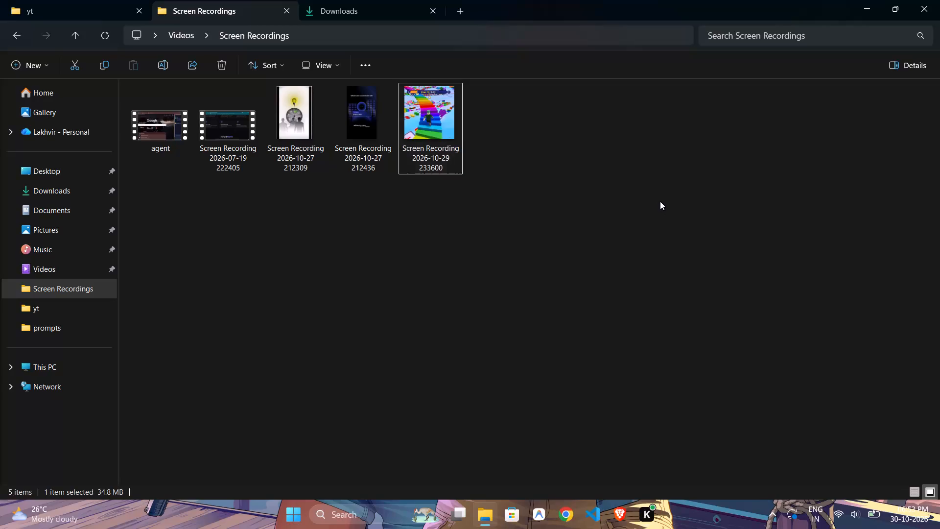
pyautogui.rightClick(438, 103)
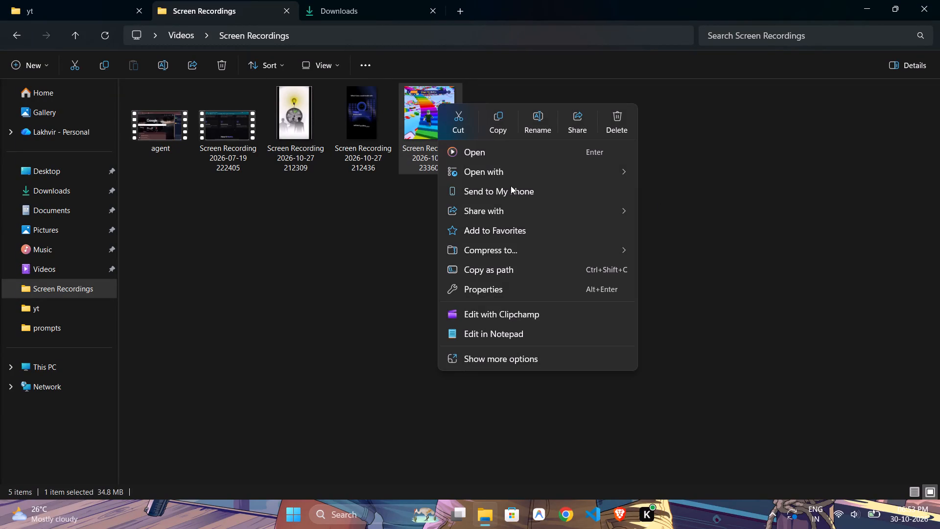
pyautogui.click(492, 319)
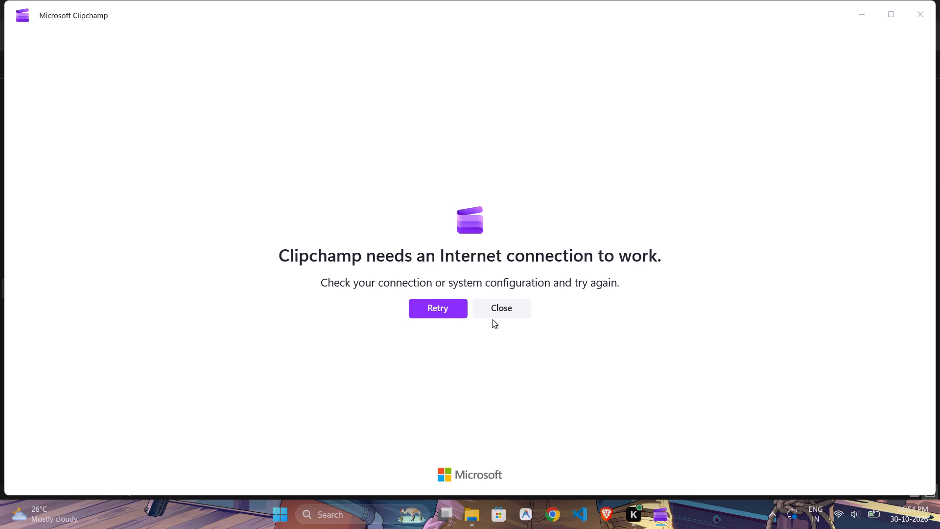
pyautogui.click(445, 308)
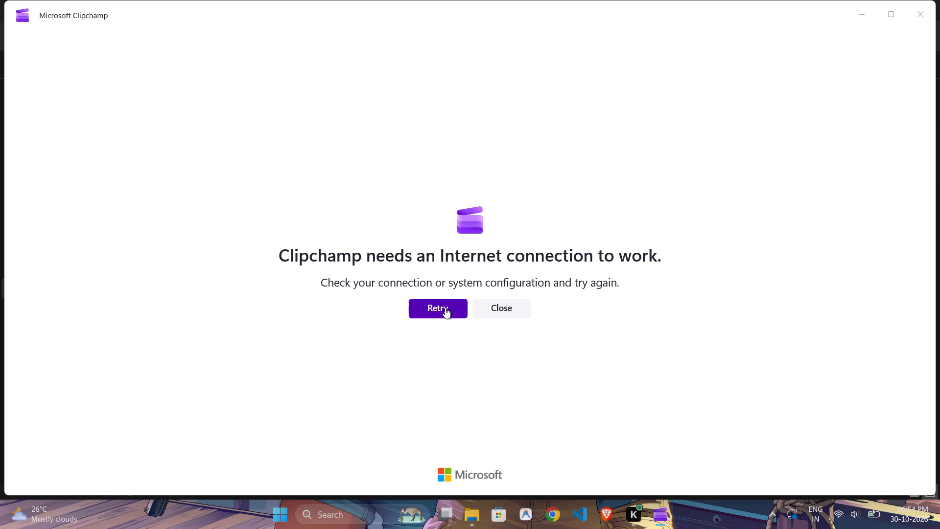
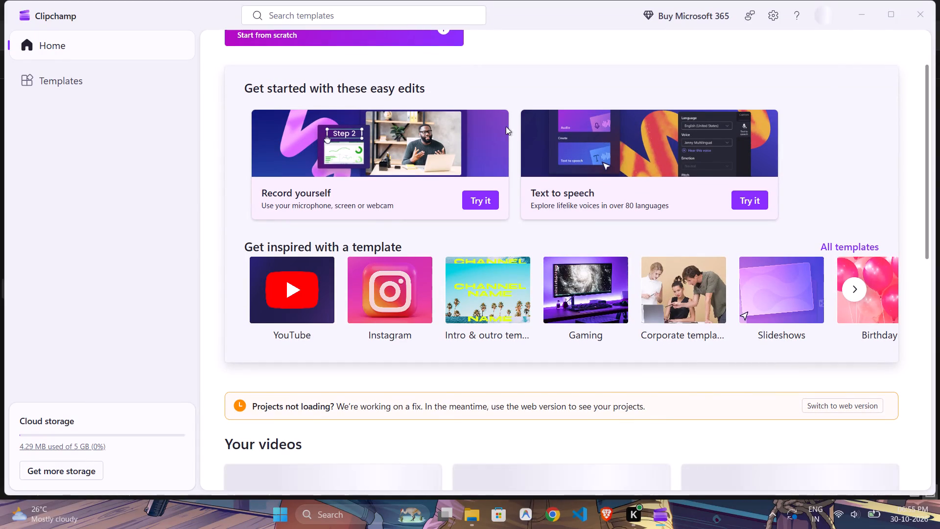
# Create a new video project from scratch in Clipchamp.
pyautogui.scroll(5, 501, 125)
pyautogui.click(400, 105)
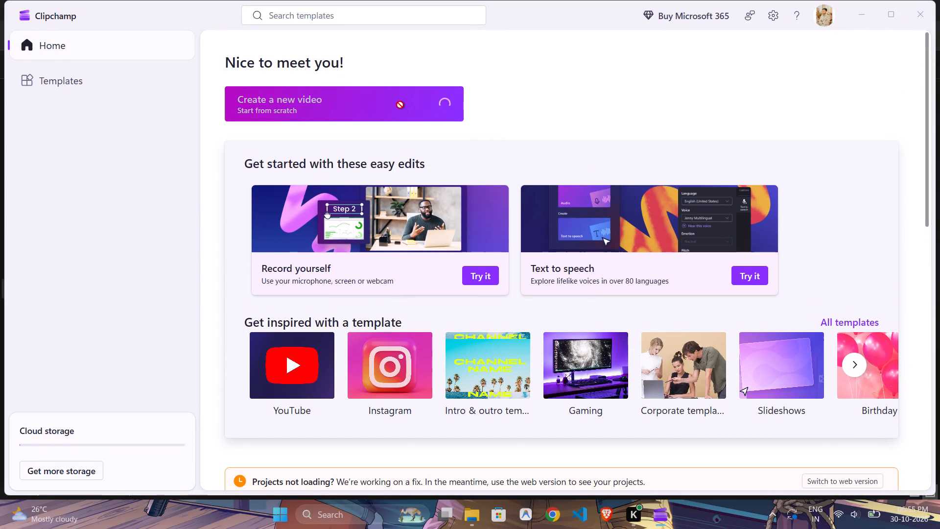
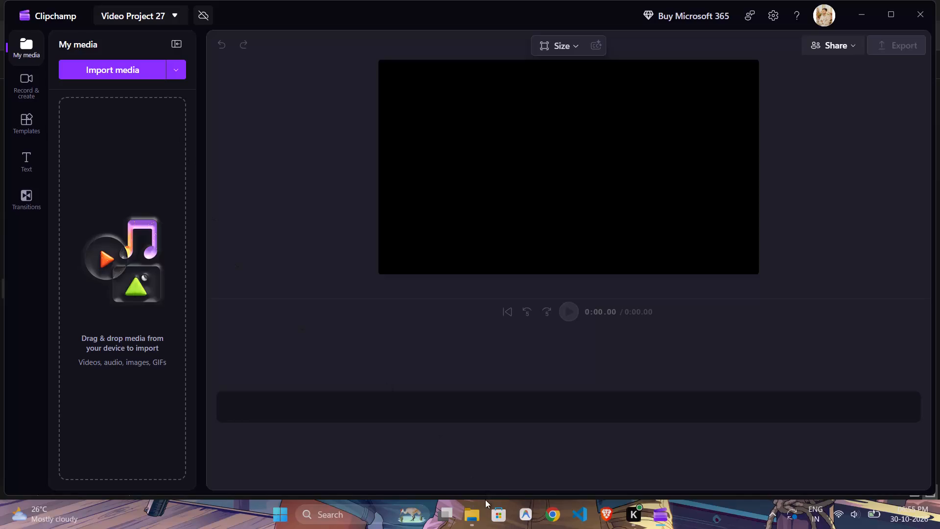
pyautogui.click(477, 528)
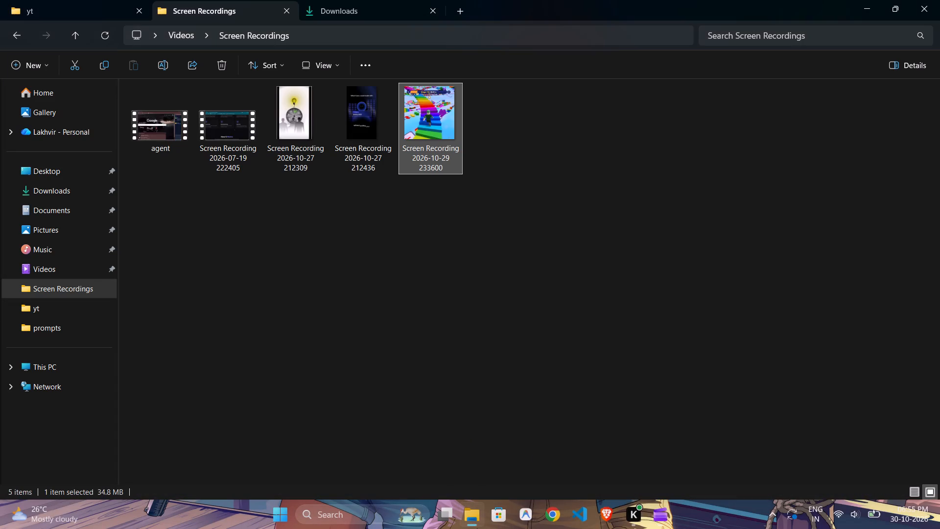
pyautogui.moveTo(447, 124); pyautogui.dragTo(655, 525)
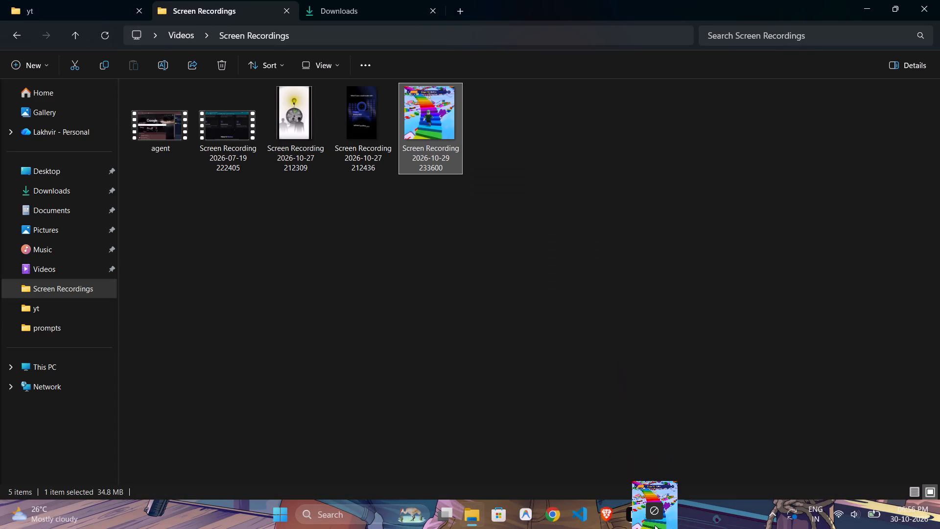
pyautogui.moveTo(655, 525); pyautogui.dragTo(167, 298)
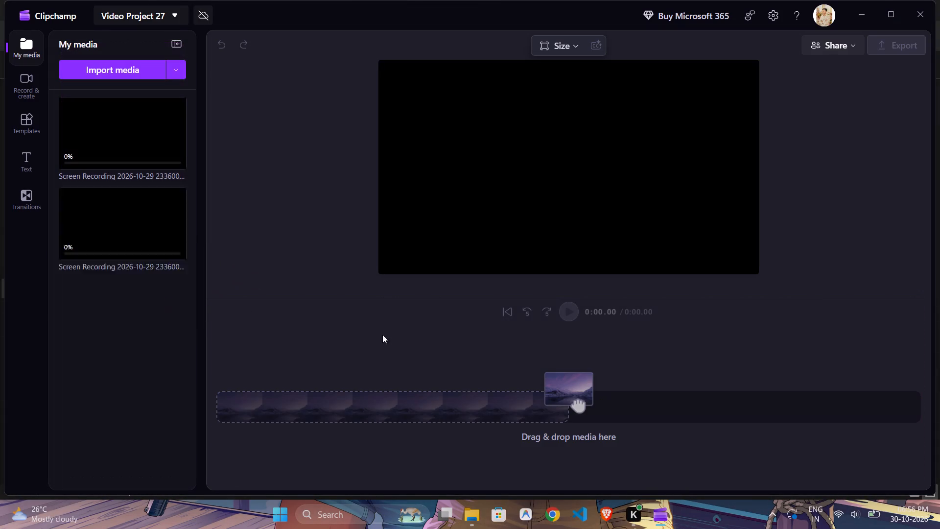
# Add the song That's How I Found Out from the Downloads folder to the Clipchamp project's timeline.
pyautogui.click(466, 509)
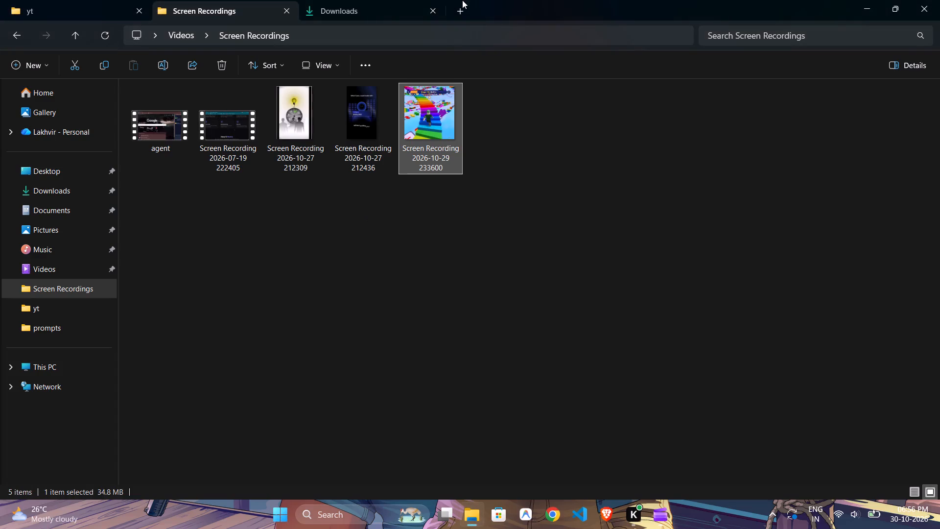
pyautogui.click(376, 10)
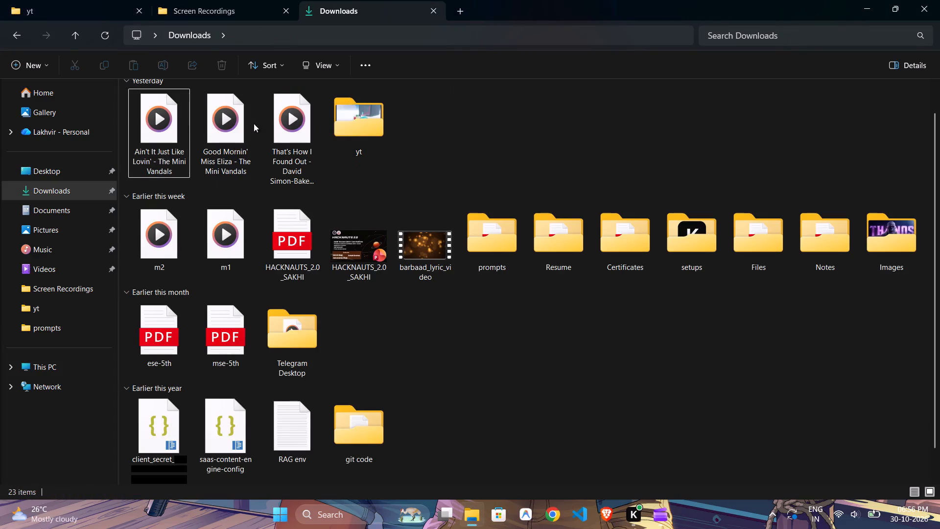
pyautogui.moveTo(294, 124); pyautogui.dragTo(656, 504)
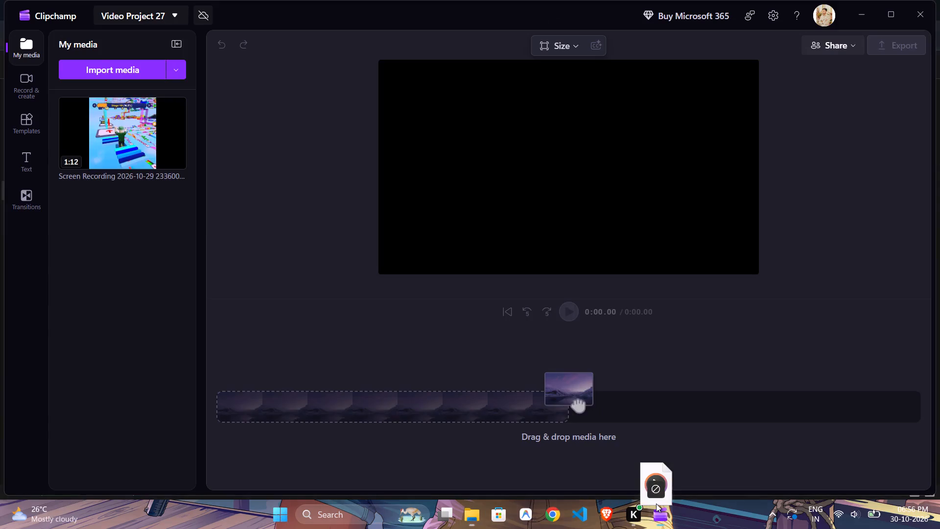
pyautogui.moveTo(656, 504); pyautogui.dragTo(604, 464)
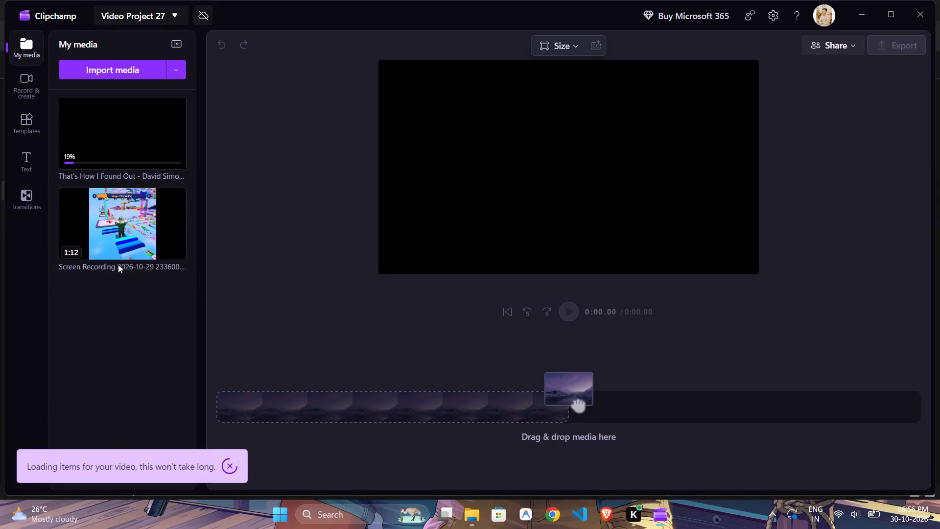
# Place the imported gameplay recording at the start of the timeline.
pyautogui.moveTo(110, 247); pyautogui.dragTo(351, 404)
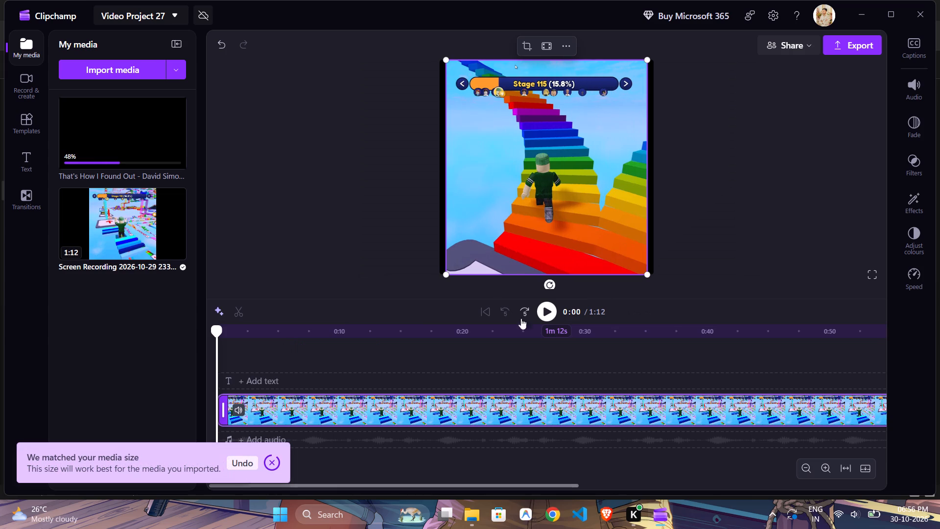
pyautogui.keyDown('ctrl'); pyautogui.scroll(-7, 415, 412); pyautogui.keyUp('ctrl')
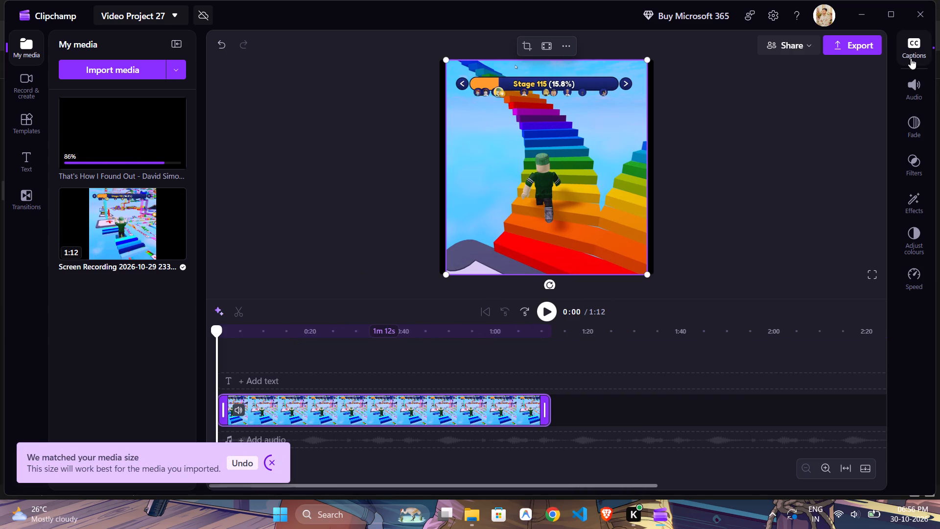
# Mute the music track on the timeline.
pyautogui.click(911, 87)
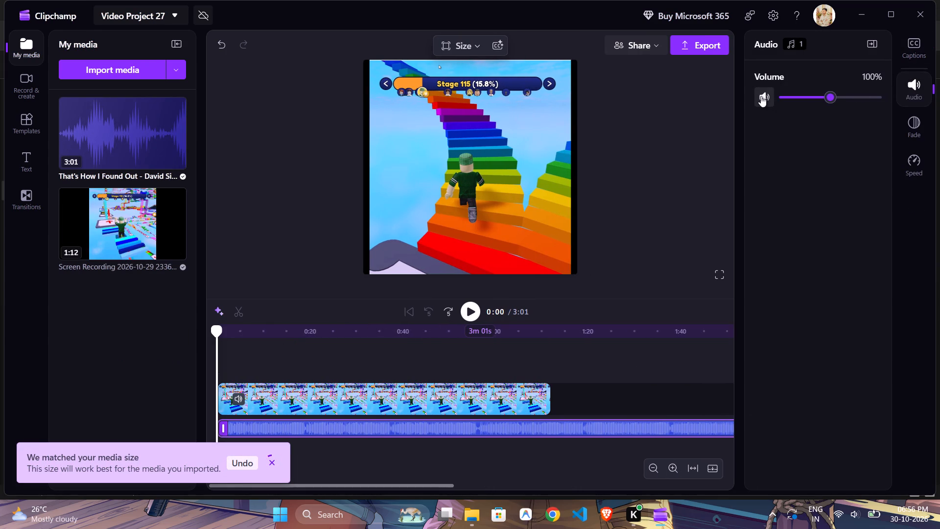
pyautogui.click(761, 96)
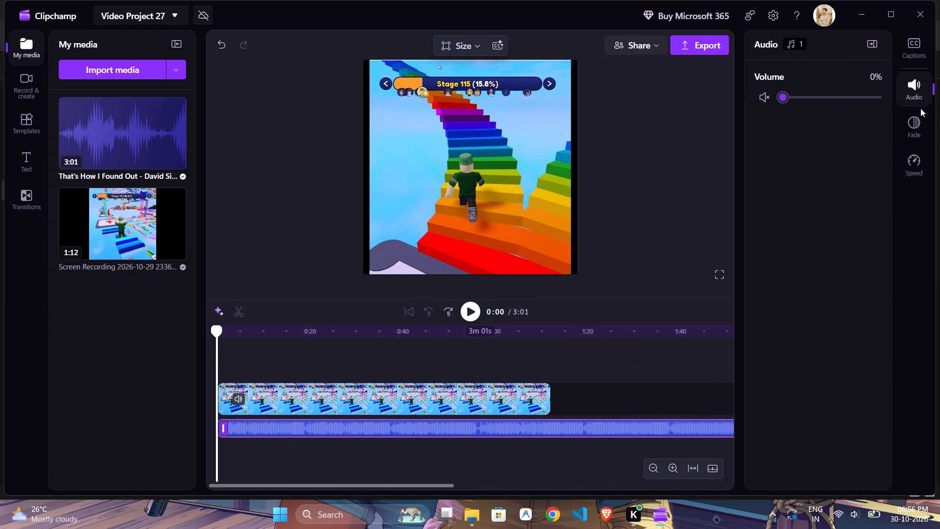
# Set the music track's playback speed to 1.2x.
pyautogui.click(917, 165)
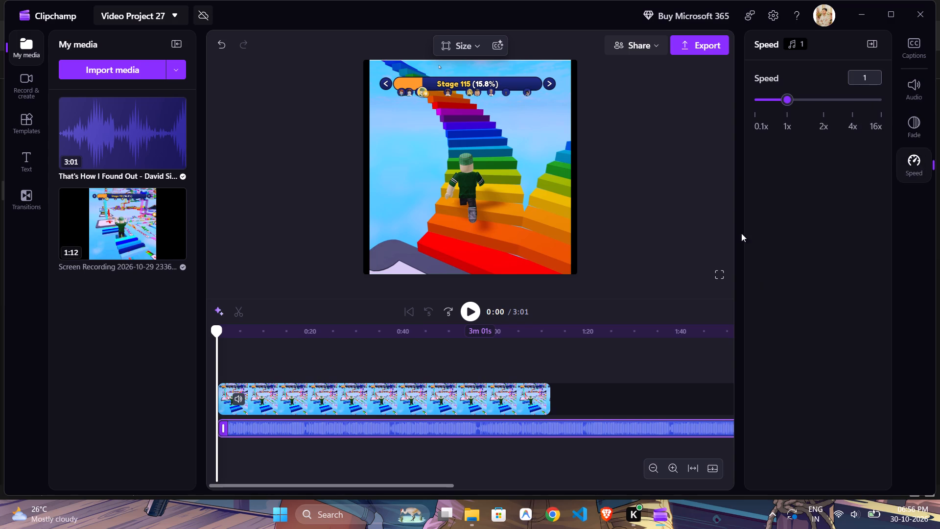
pyautogui.click(872, 79)
pyautogui.click(872, 79)
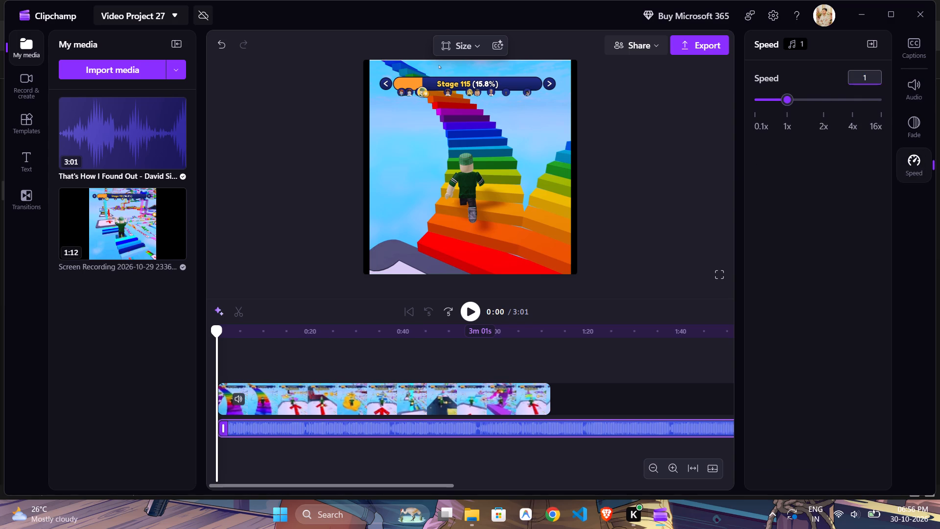
pyautogui.write('.2')
pyautogui.press('Return')
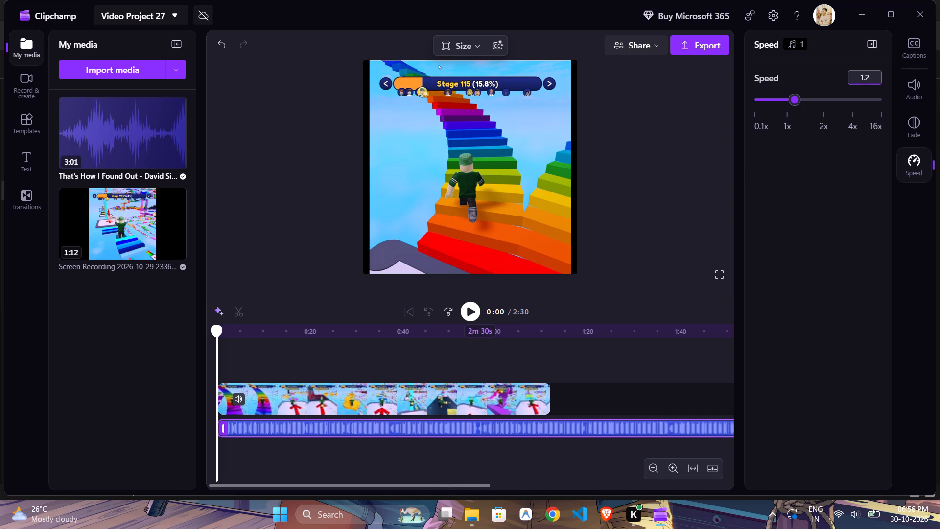
pyautogui.click(472, 510)
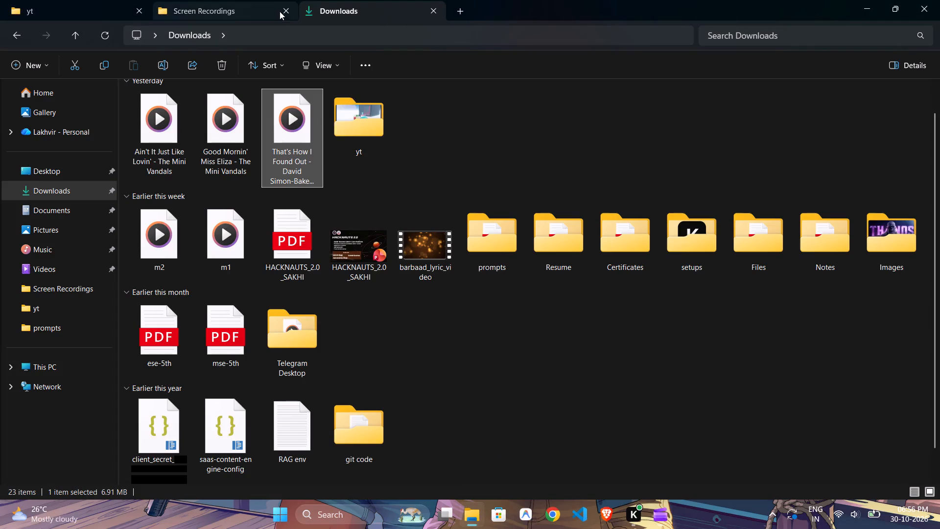
pyautogui.click(271, 4)
pyautogui.doubleClick(435, 112)
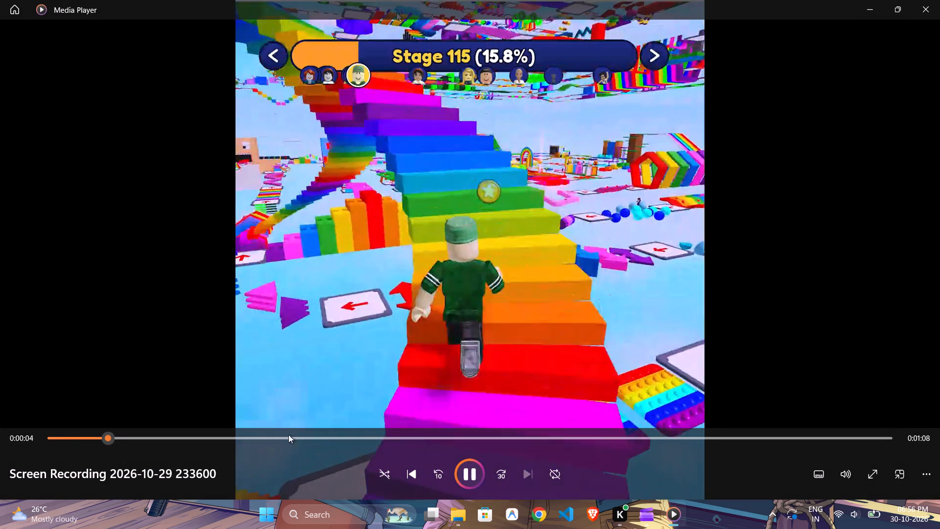
pyautogui.click(939, 0)
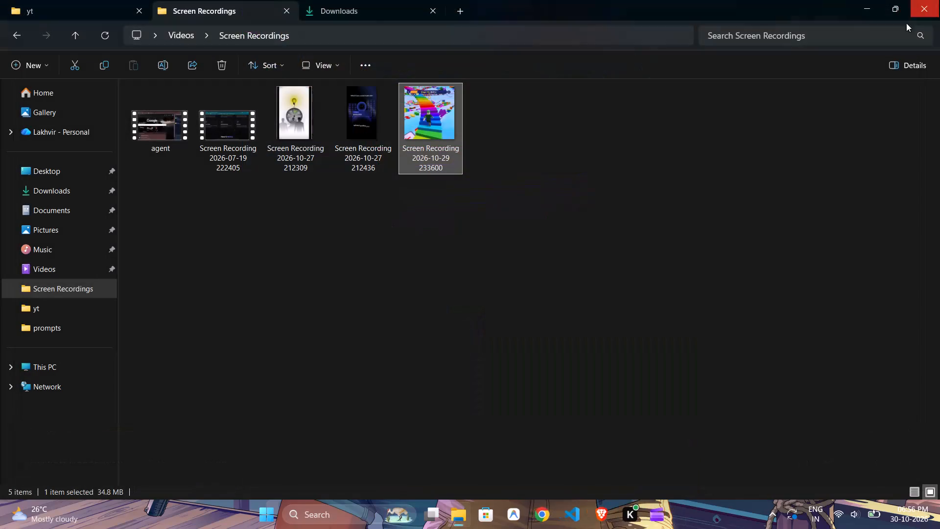
# Back in Clipchamp, trim the end of the music track to line up with the end of the gameplay clip at about 1m 12s.
pyautogui.click(658, 516)
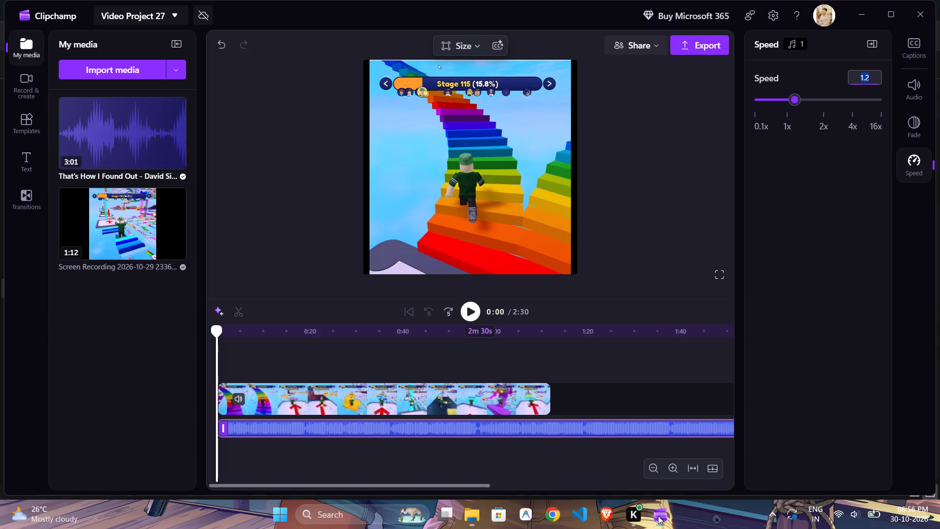
pyautogui.click(619, 434)
pyautogui.hscroll(-7, 619, 434)
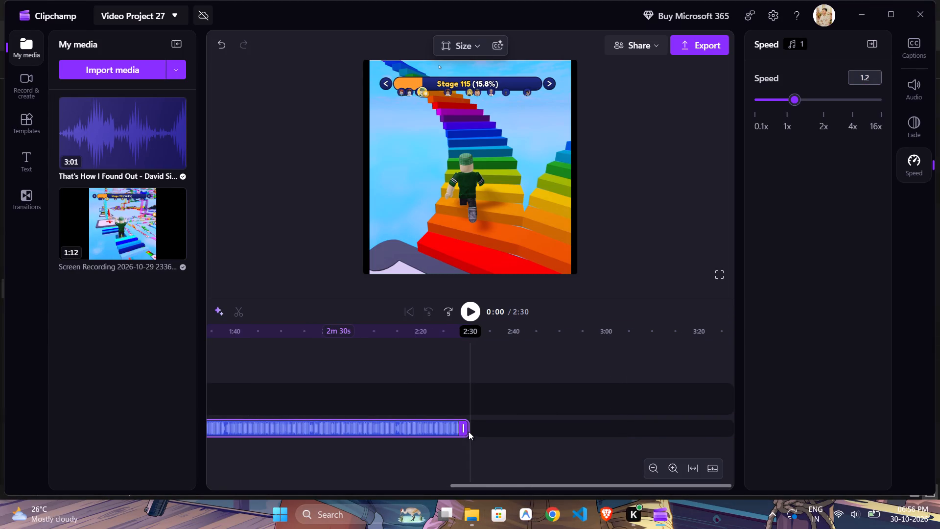
pyautogui.moveTo(465, 427); pyautogui.dragTo(297, 438)
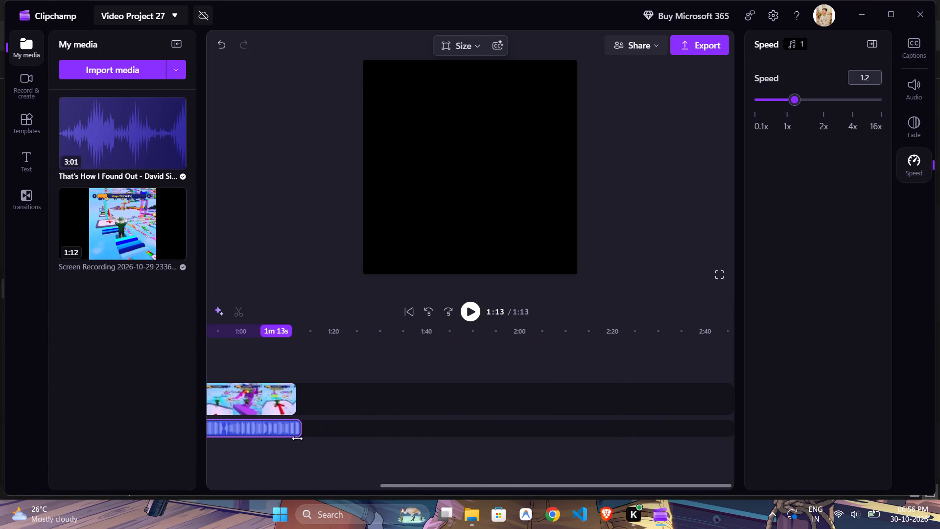
pyautogui.moveTo(297, 438); pyautogui.dragTo(294, 437)
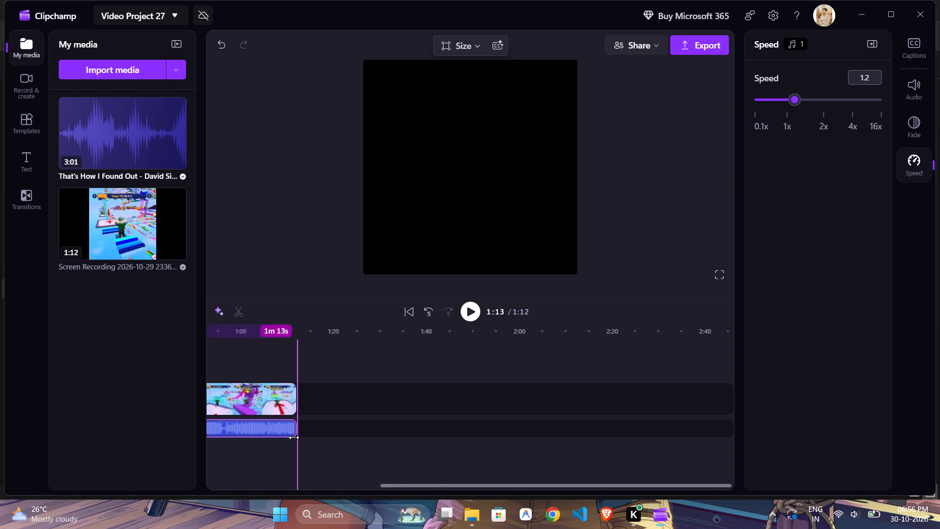
pyautogui.moveTo(294, 437); pyautogui.dragTo(293, 437)
pyautogui.hscroll(6, 467, 430)
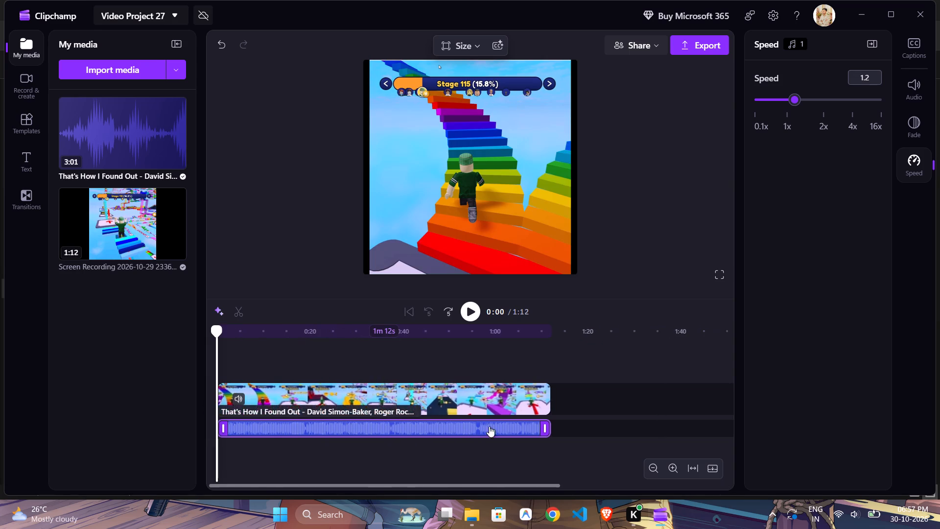
pyautogui.click(631, 344)
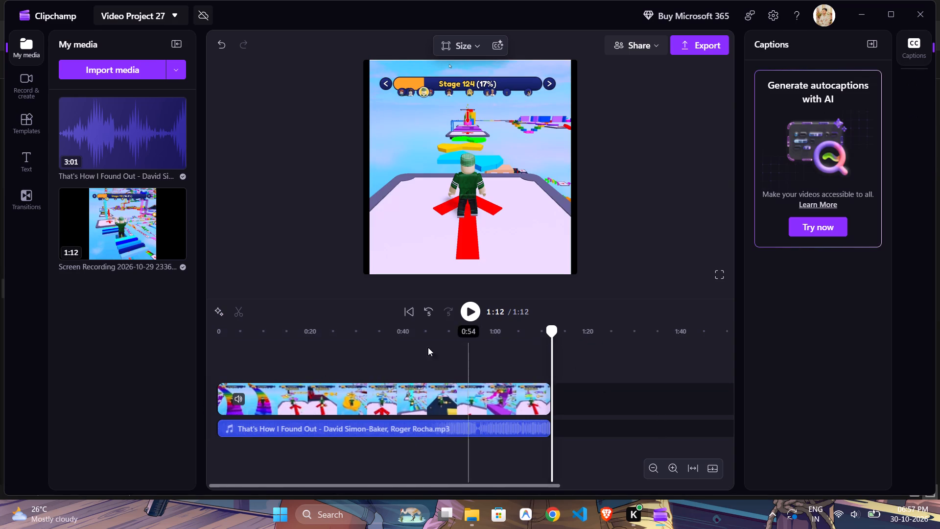
# Mute the gameplay clip's own audio, comparing muted and unmuted sound during playback.
pyautogui.click(397, 393)
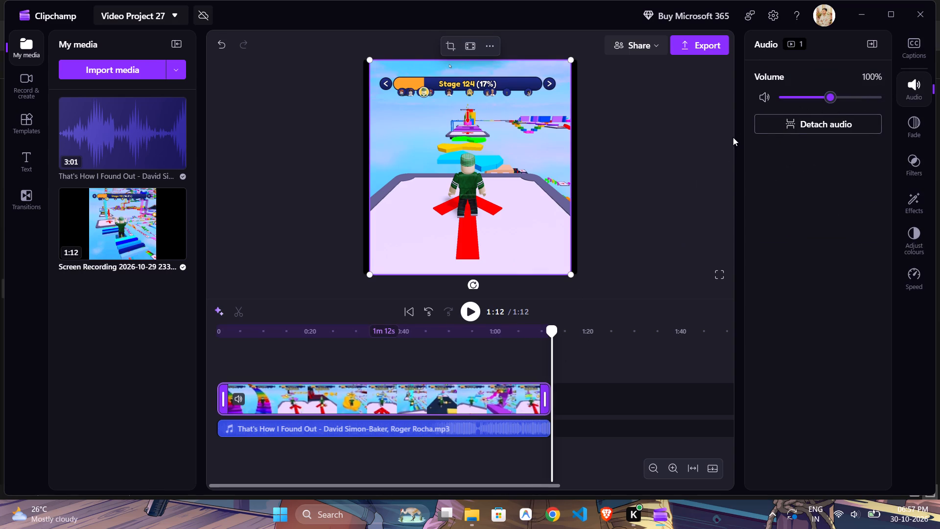
pyautogui.click(770, 95)
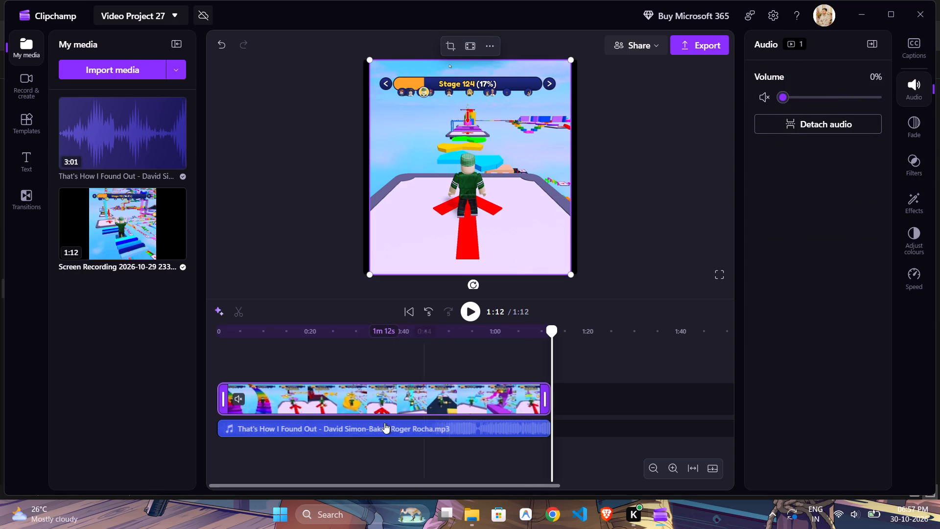
pyautogui.click(475, 314)
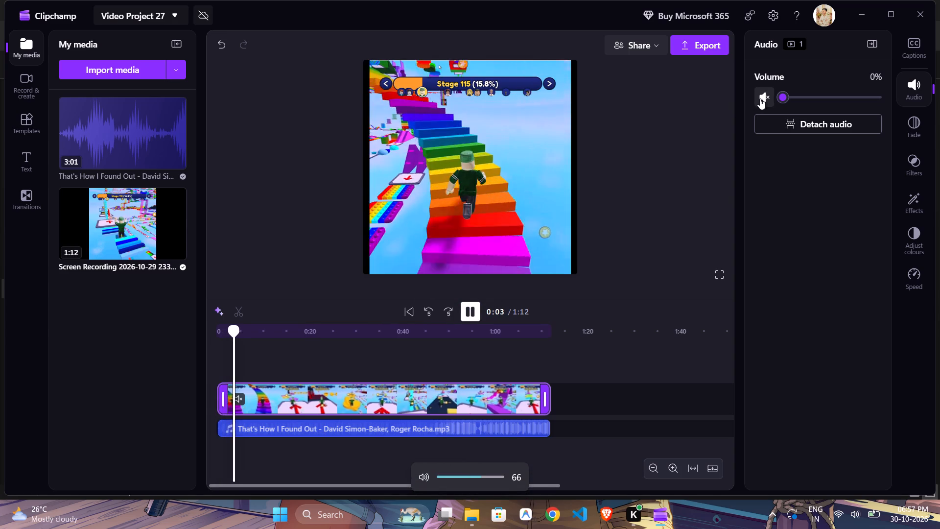
pyautogui.click(760, 98)
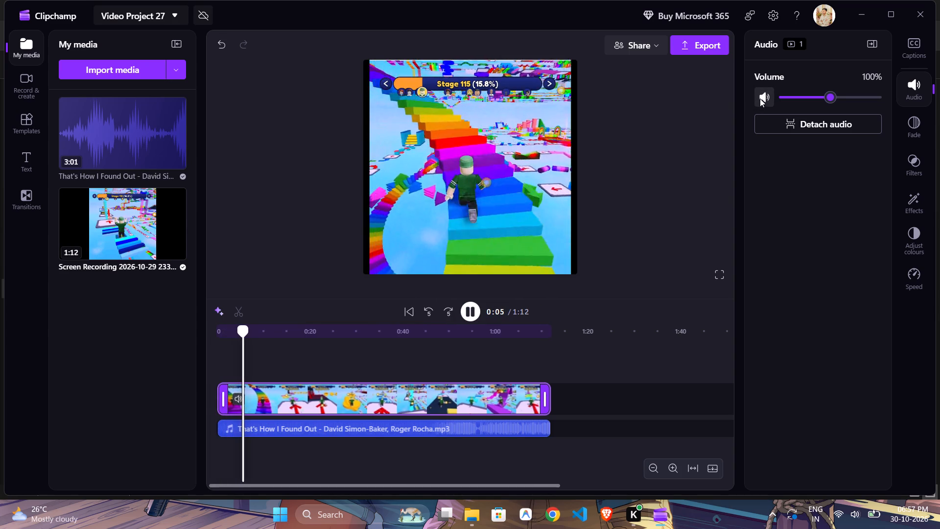
pyautogui.click(760, 98)
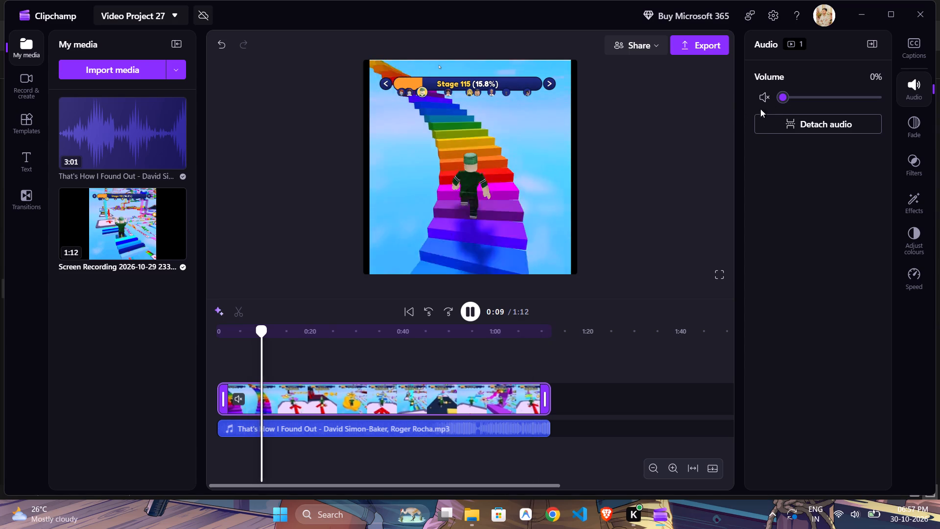
# Set the music track's volume to 76% while listening to the playback from about 0:54.
pyautogui.click(472, 417)
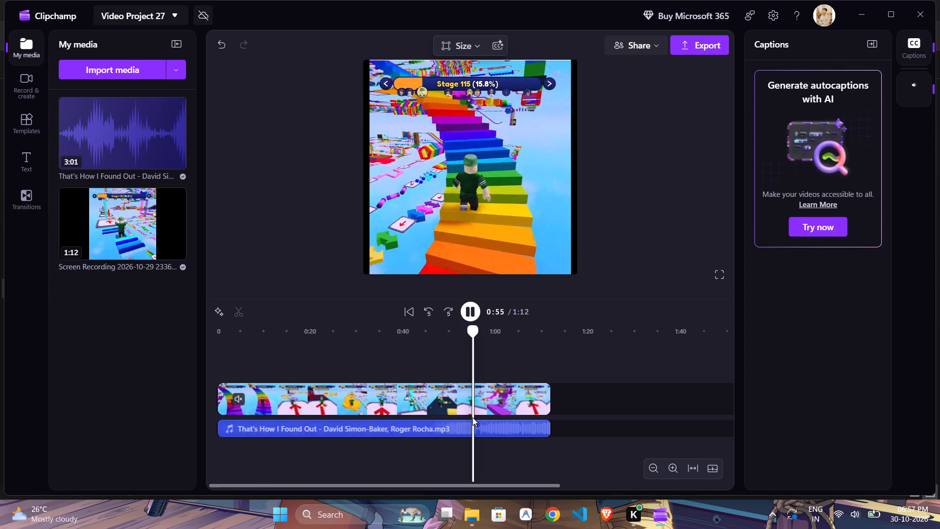
pyautogui.click(465, 433)
pyautogui.click(465, 433)
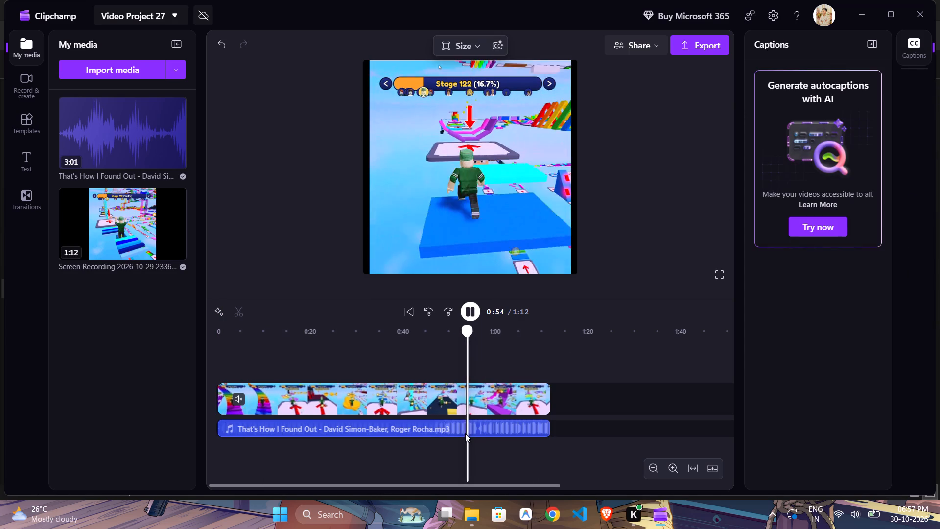
pyautogui.click(458, 429)
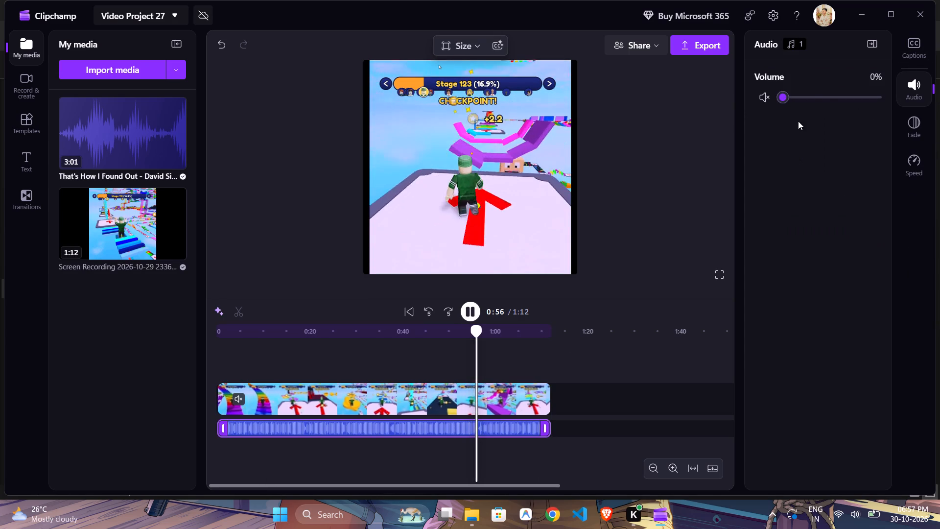
pyautogui.click(828, 96)
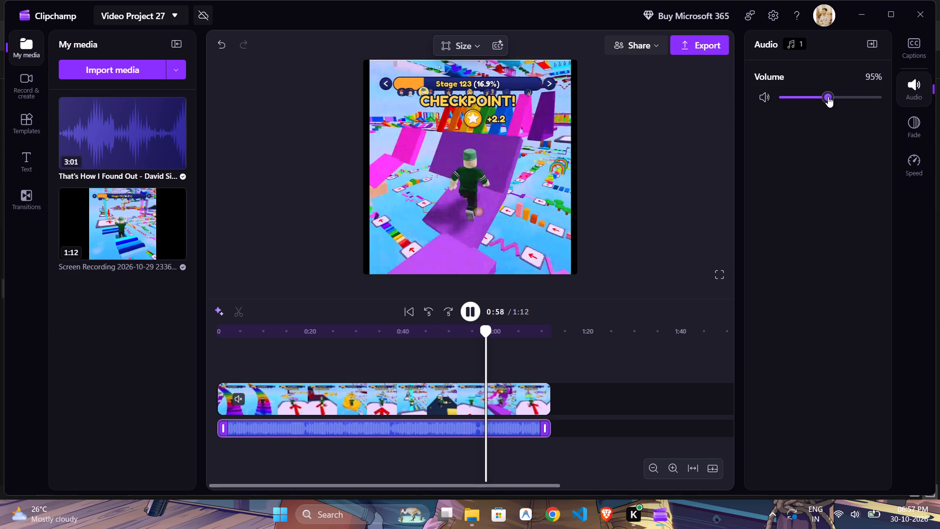
pyautogui.click(808, 96)
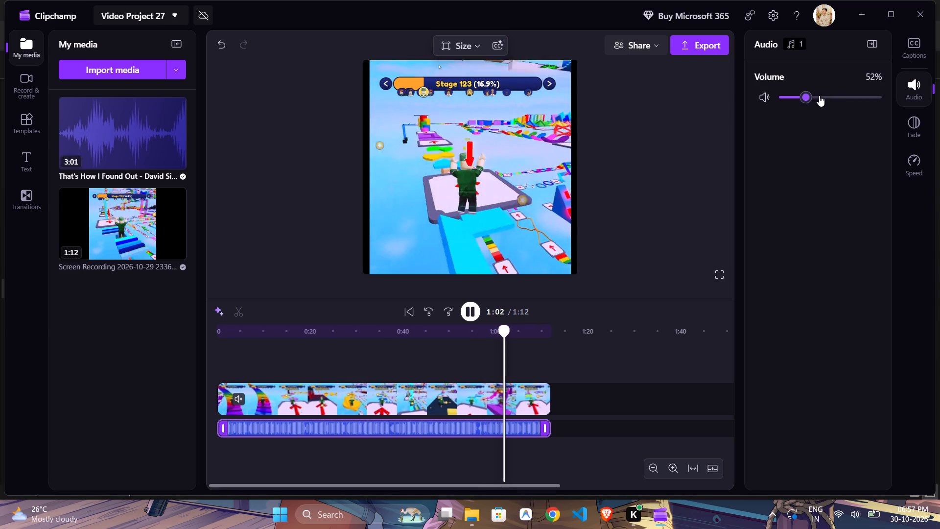
pyautogui.click(819, 96)
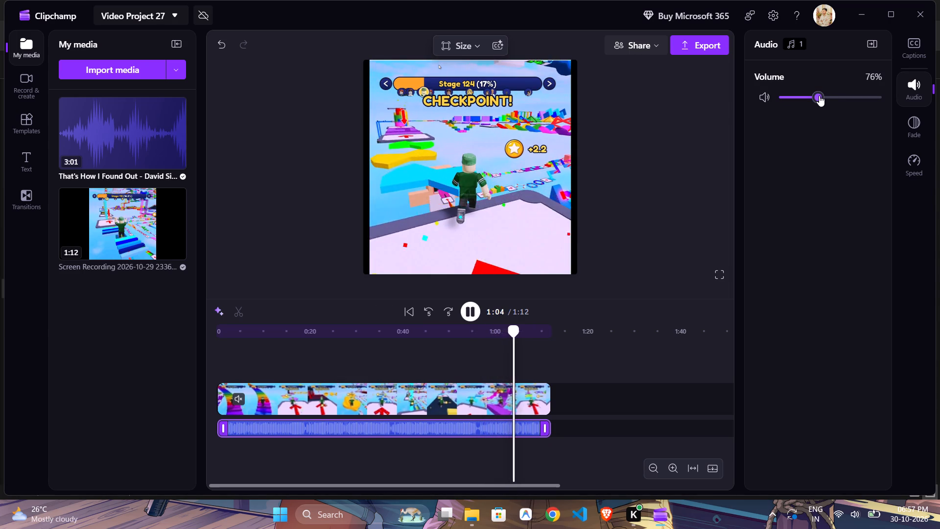
# Raise the music track's volume to 96%.
pyautogui.click(828, 96)
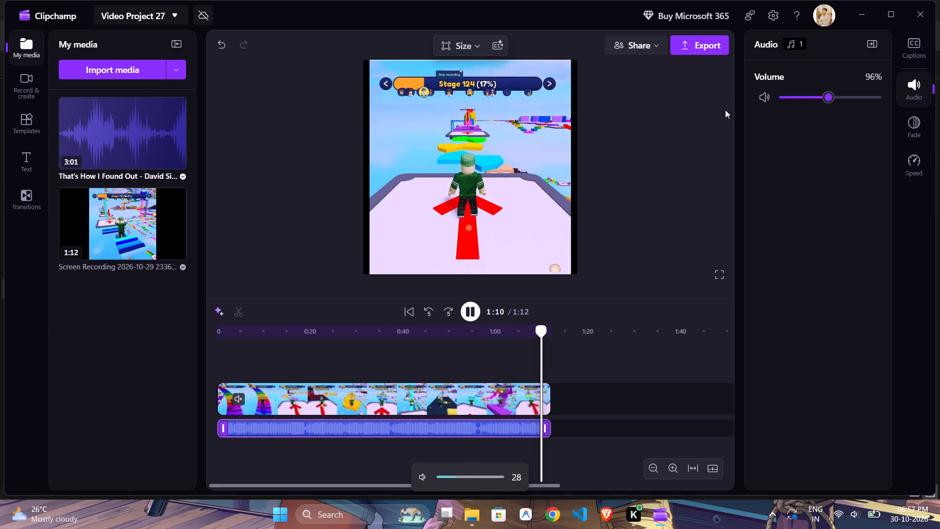
# Set the playback speed of the gameplay clip to 1.2.
pyautogui.click(453, 408)
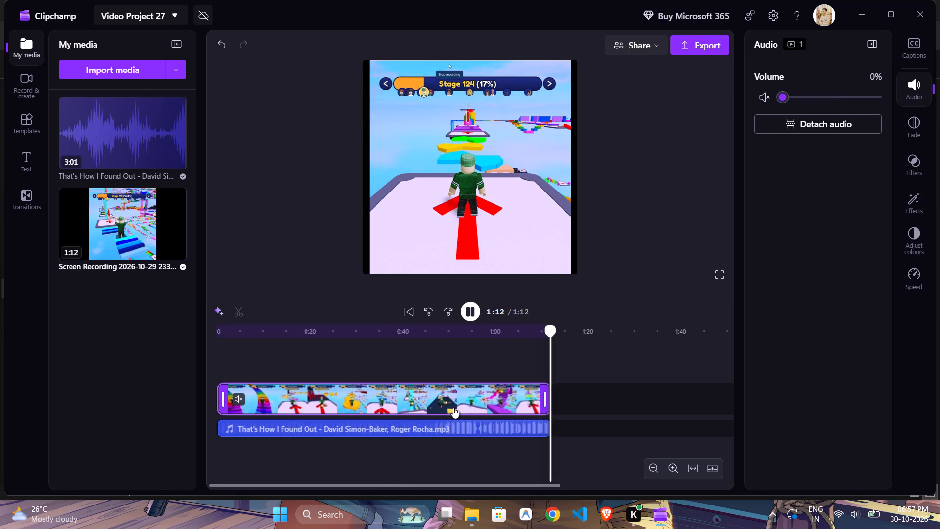
pyautogui.click(923, 283)
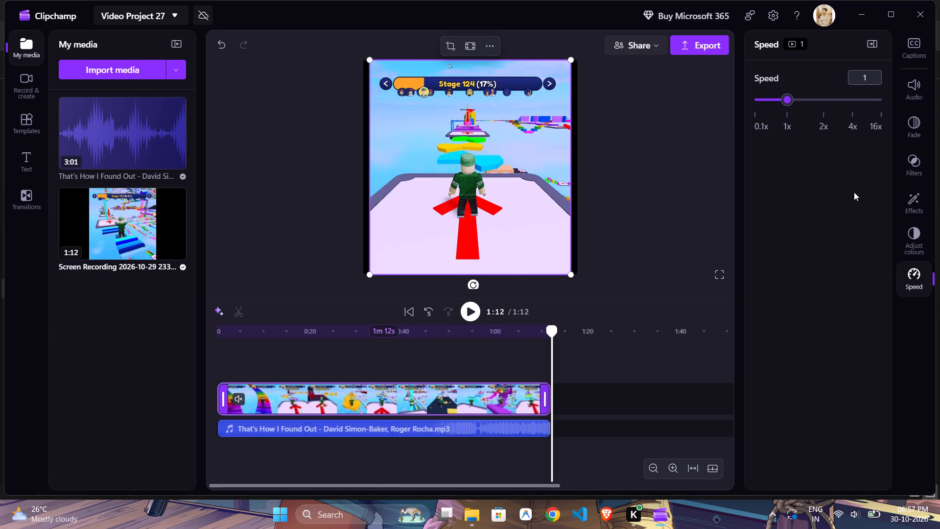
pyautogui.click(870, 76)
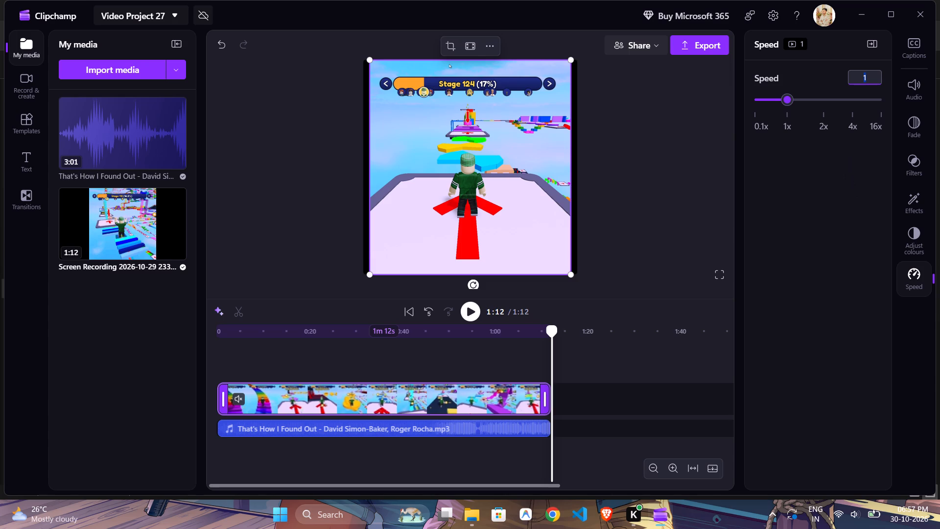
pyautogui.click(870, 76)
pyautogui.write('.2')
pyautogui.press('Return')
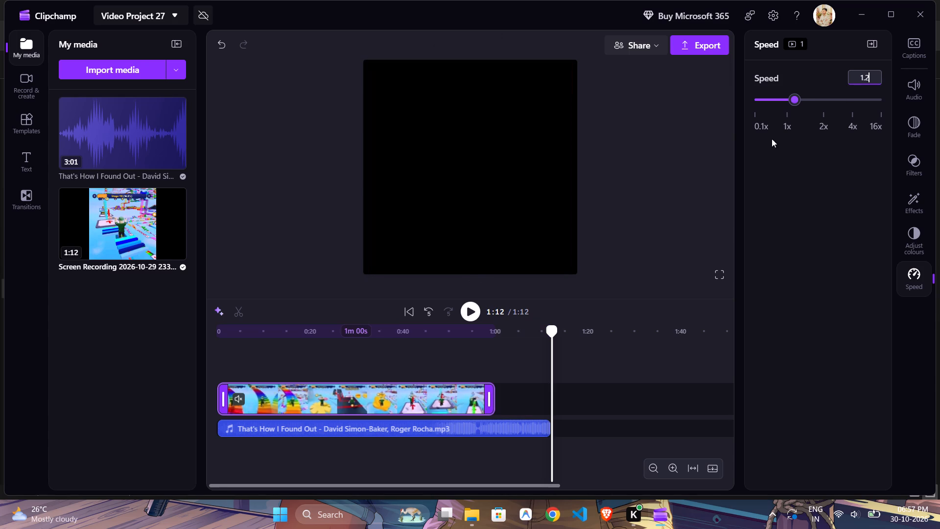
# Trim the end of the music track to line up with the end of the sped-up gameplay clip at about 1m 00s.
pyautogui.click(526, 424)
pyautogui.moveTo(546, 428); pyautogui.dragTo(504, 428)
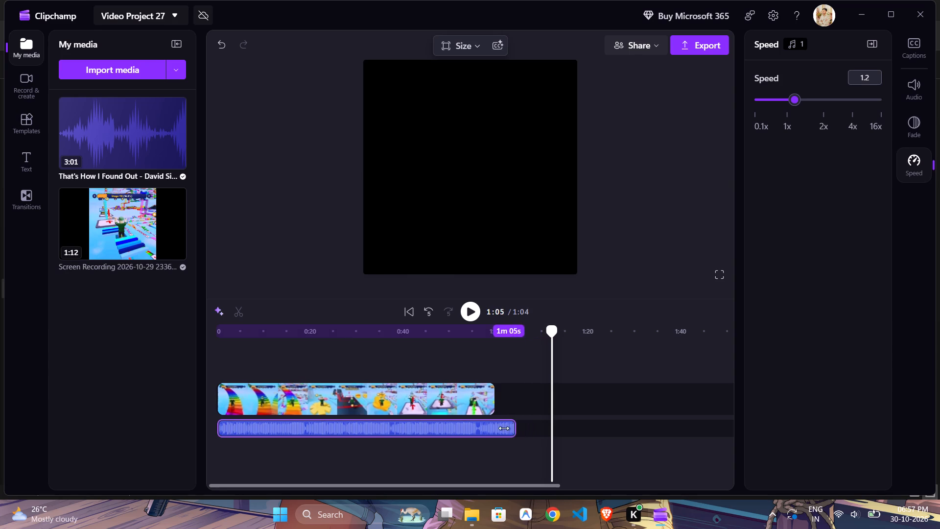
pyautogui.moveTo(504, 428); pyautogui.dragTo(493, 427)
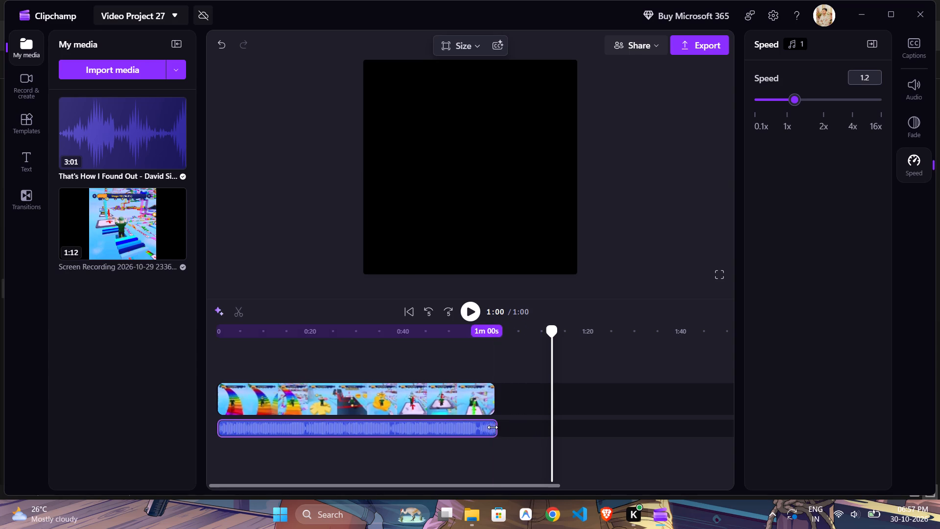
pyautogui.moveTo(493, 427); pyautogui.dragTo(490, 427)
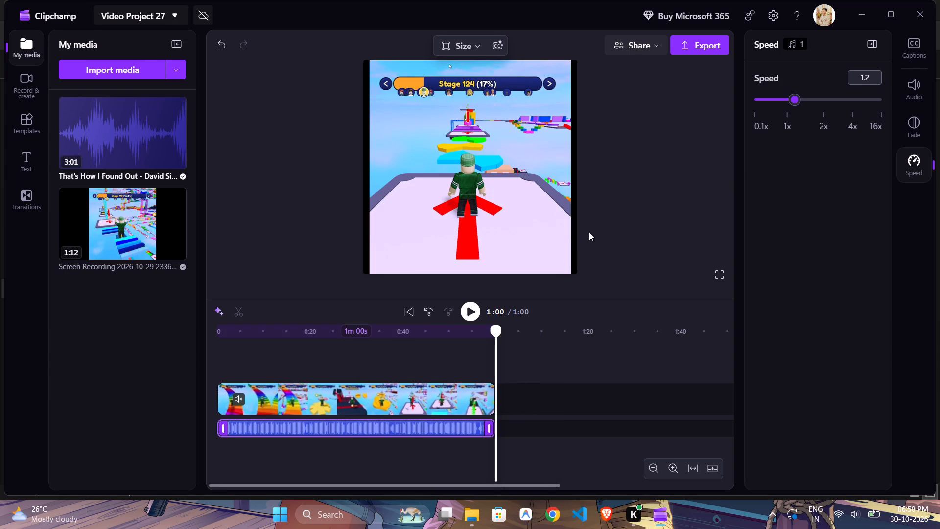
pyautogui.click(599, 222)
# Make the gameplay clip fill the whole video frame.
pyautogui.click(476, 160)
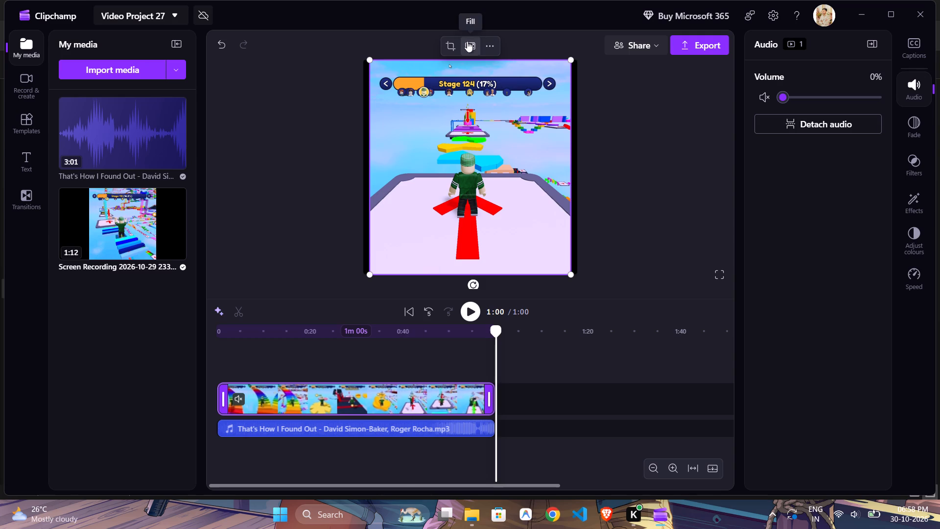
pyautogui.click(467, 41)
pyautogui.click(665, 127)
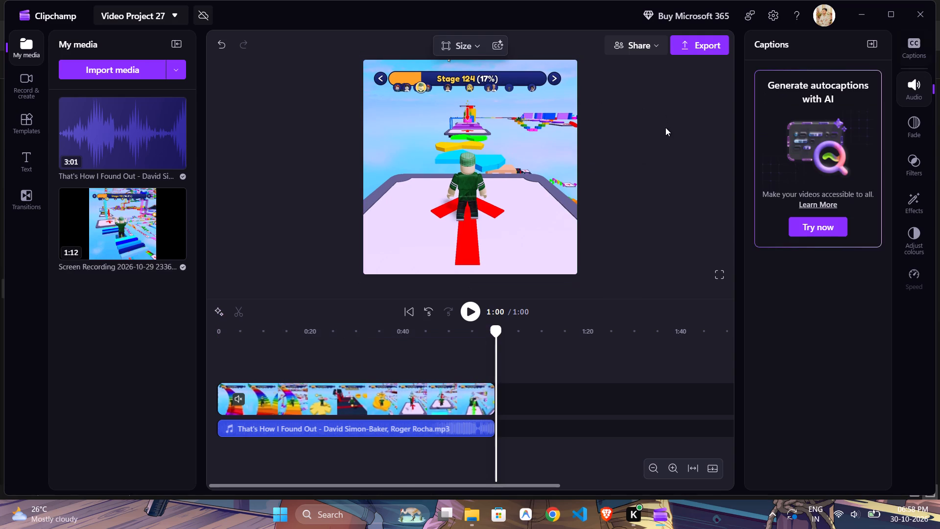
# Export the video at 1080p quality with the file name vid17.
pyautogui.click(700, 47)
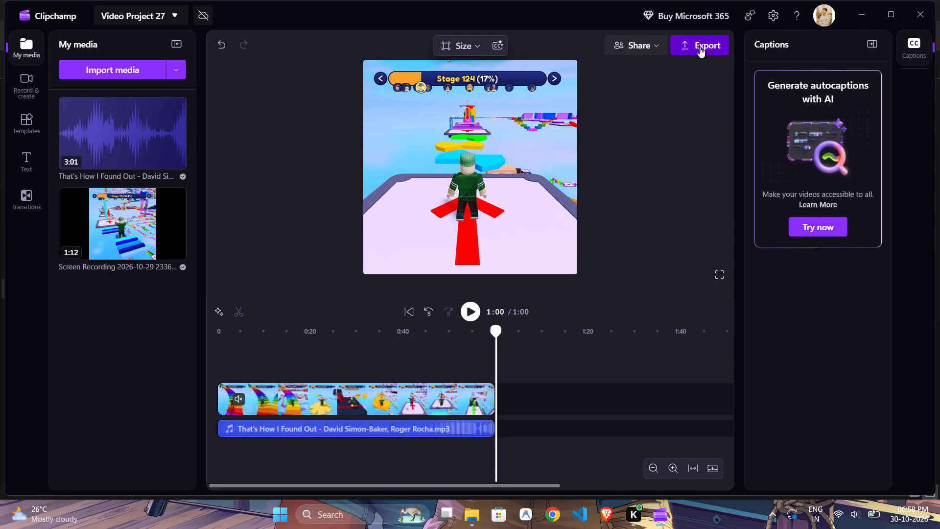
pyautogui.tripleClick(591, 227)
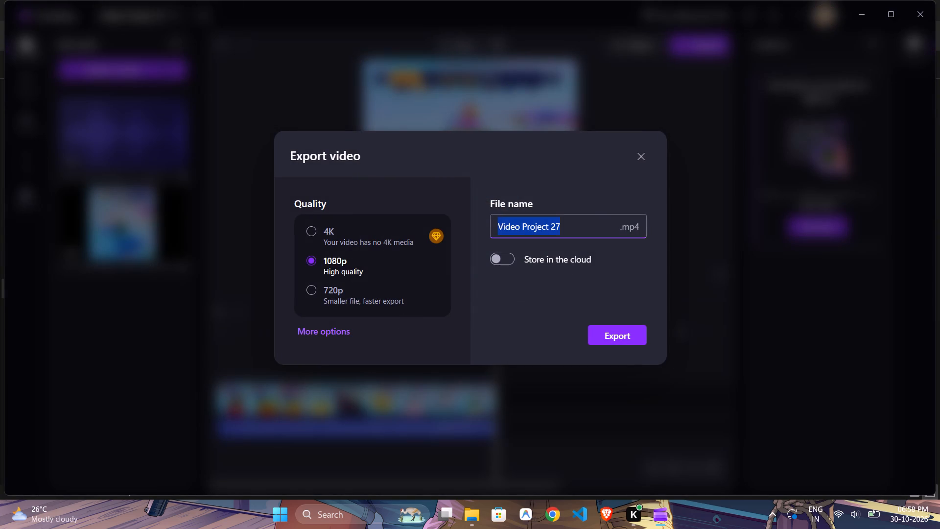
pyautogui.write('vid')
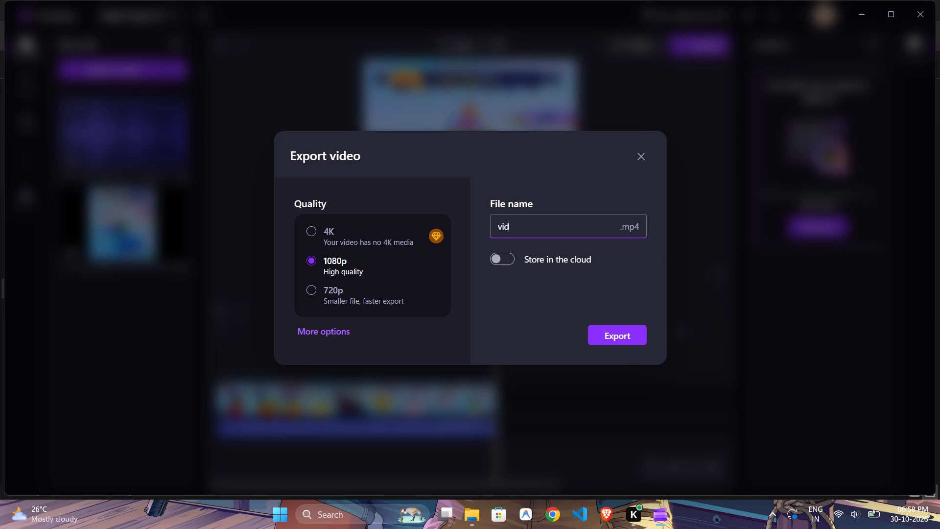
pyautogui.write('17')
pyautogui.press('Return')
pyautogui.click(621, 331)
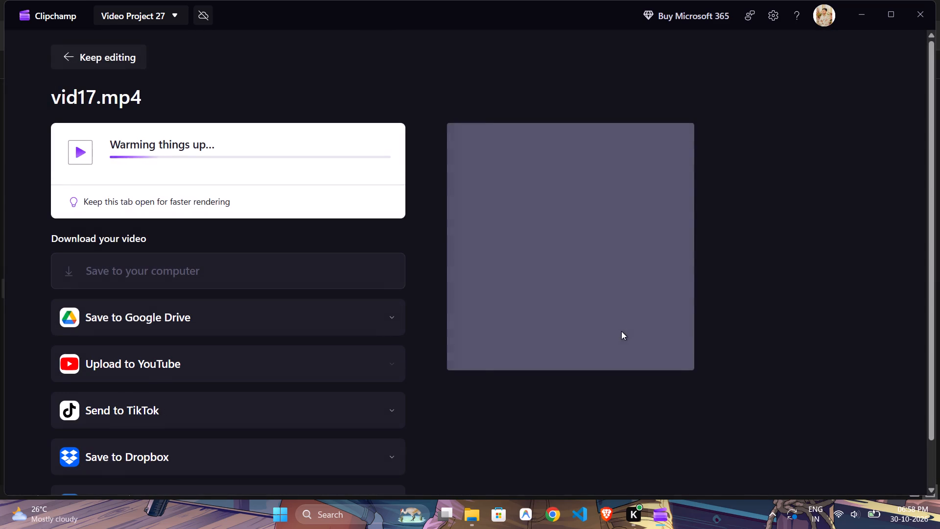